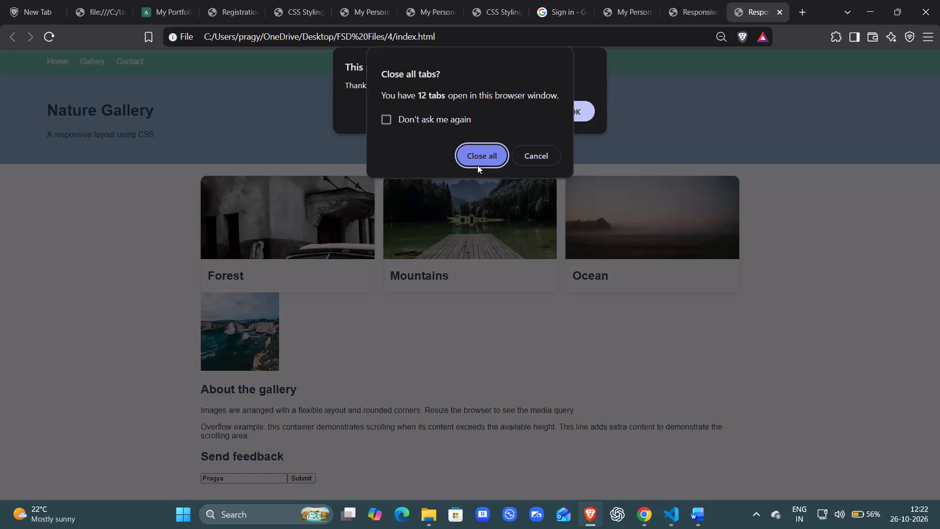
Close the browser with all its open tabs and close the file window for folder 4.
click(469, 163)
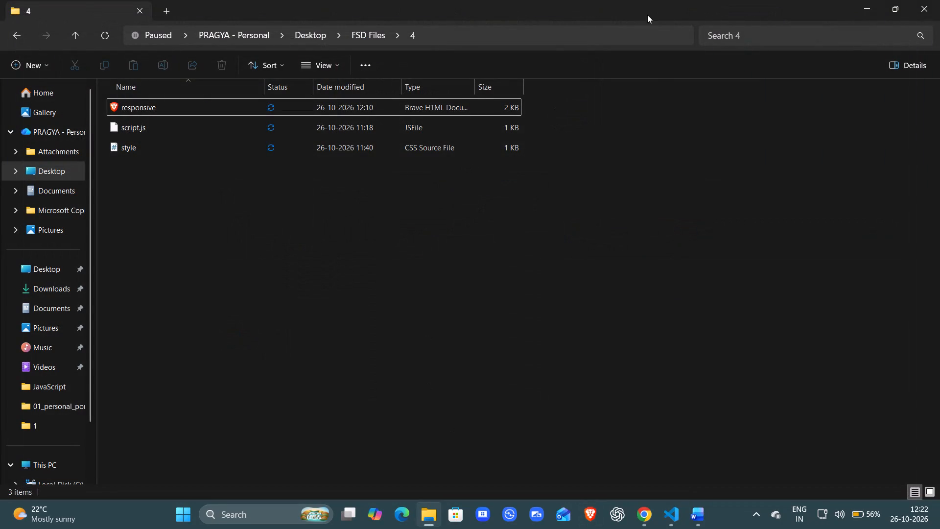
click(939, 0)
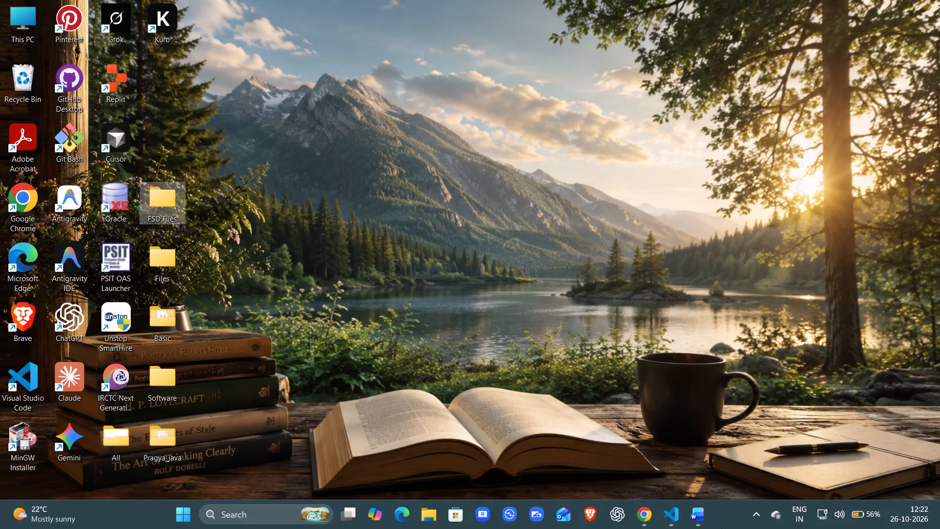
Switch to the Word lab file and cut the old portfolio screenshot from the Experiment 1 OUTPUT section.
click(708, 442)
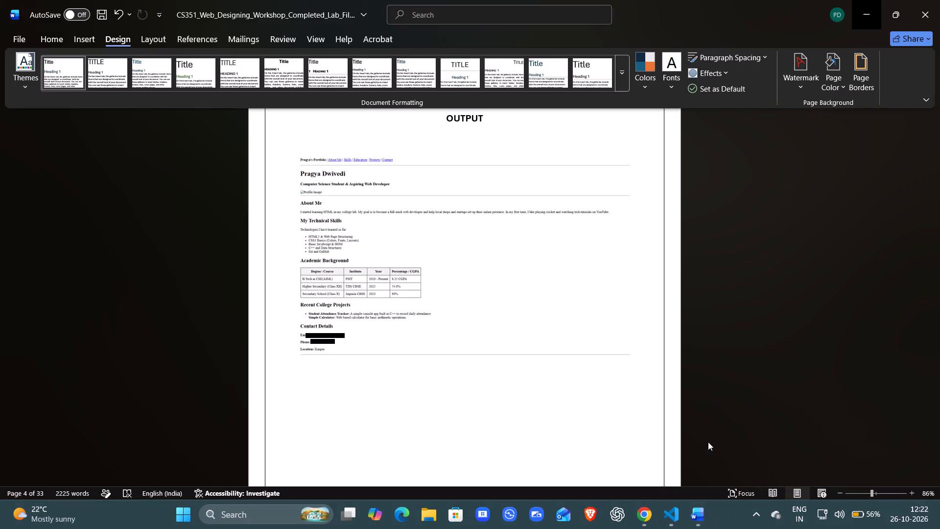
click(393, 323)
right_click(393, 323)
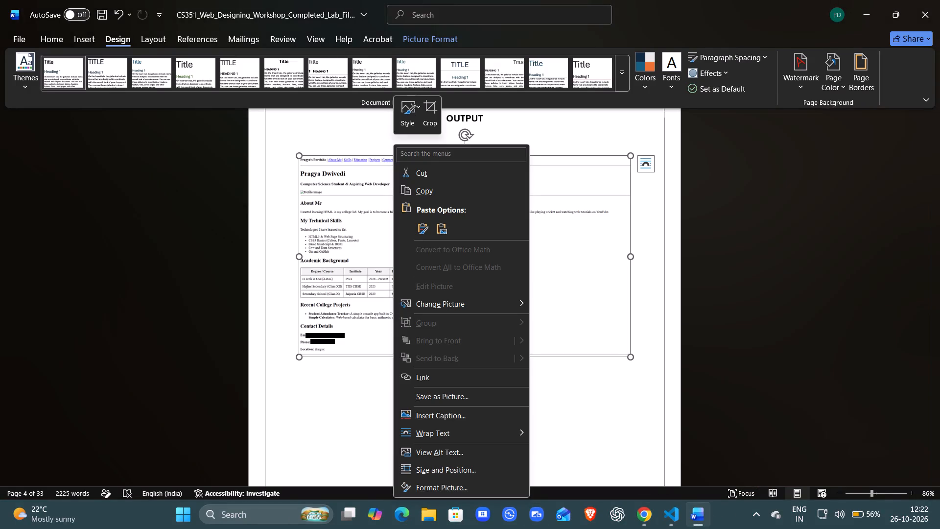
click(426, 179)
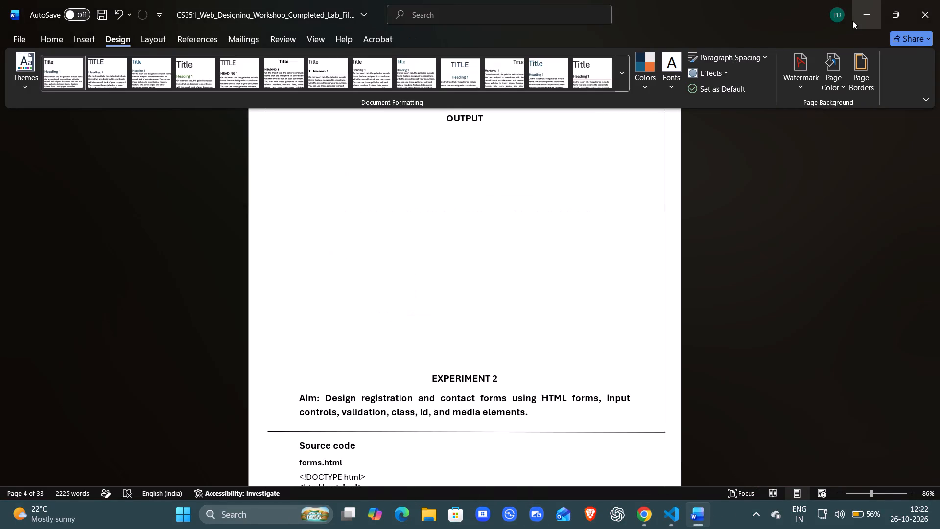
Open the Portfolio page from folder 1 of FSD Files on the desktop in the browser.
click(852, 21)
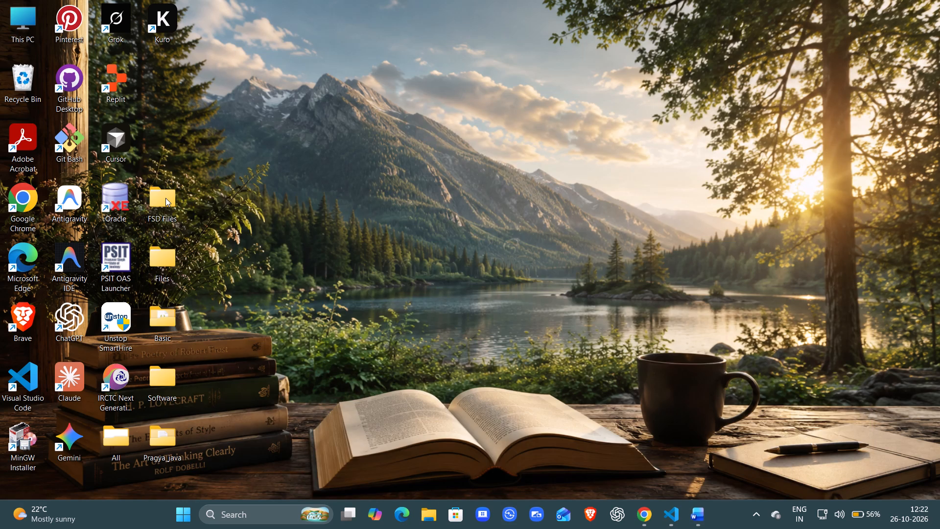
double_click(165, 197)
click(154, 102)
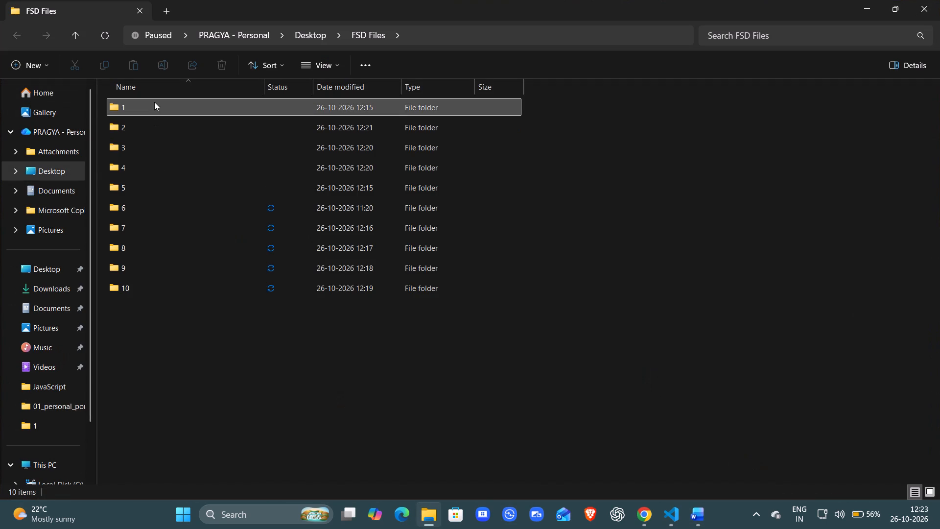
double_click(154, 102)
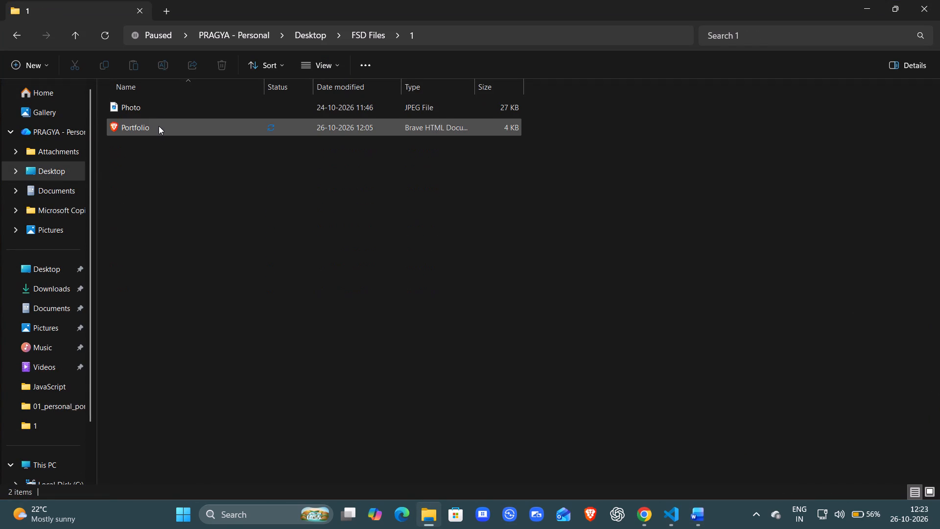
double_click(159, 126)
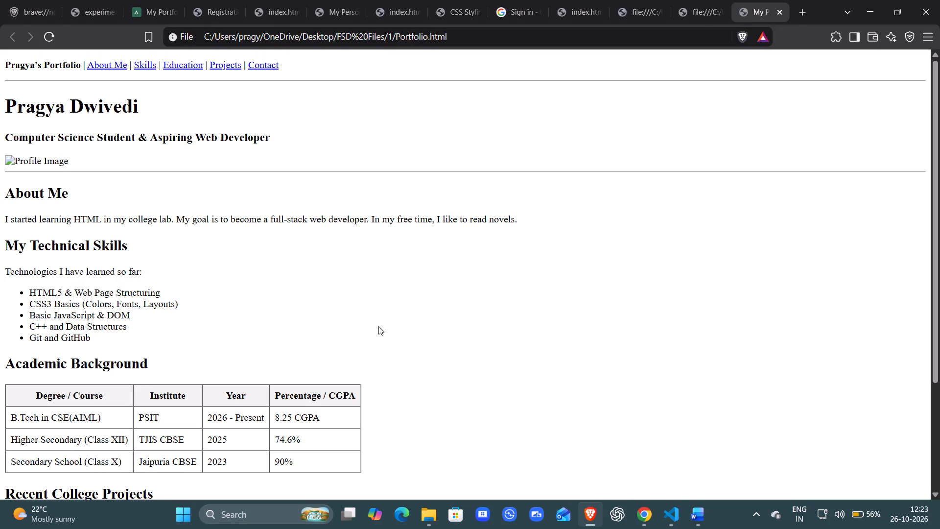
Reduce the portfolio page to 75% zoom and capture its content, from the navigation line through Contact Details, as a screenshot.
key(ctrl+minus)
key(ctrl+minus)
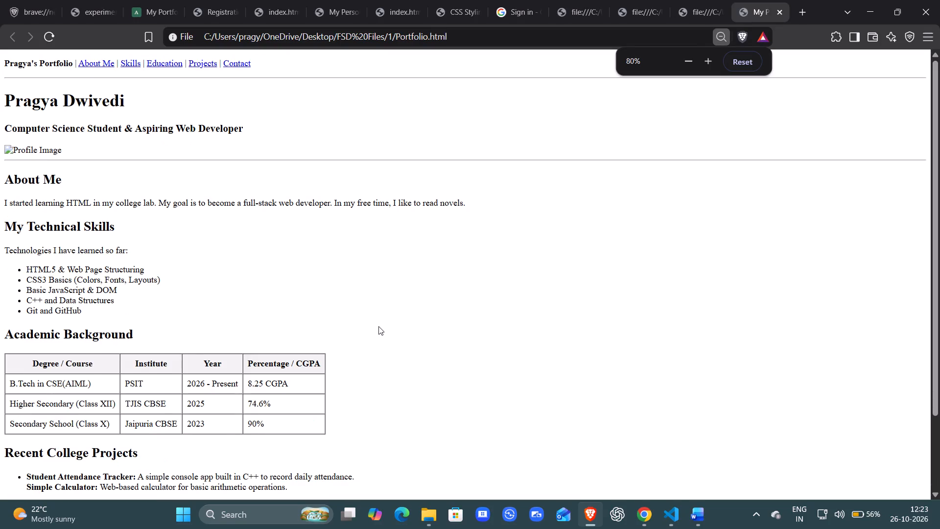
key(ctrl+minus)
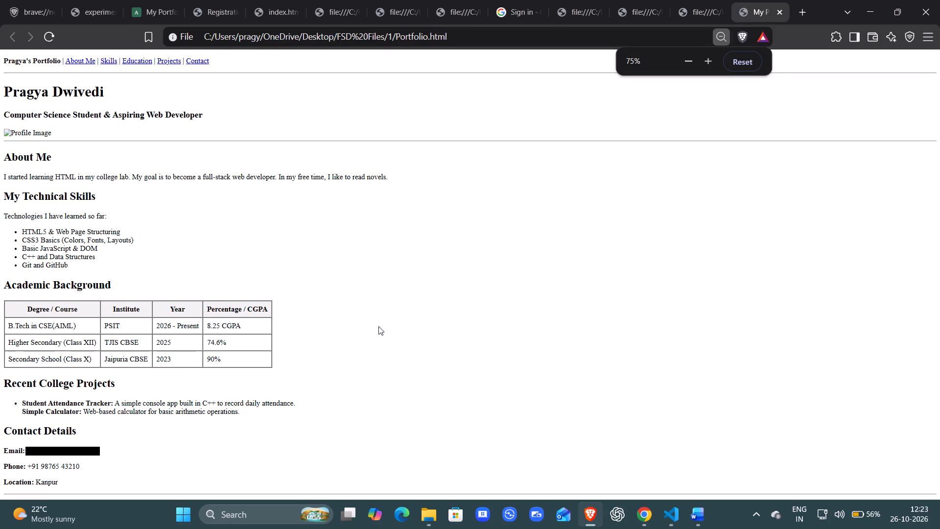
key(Print)
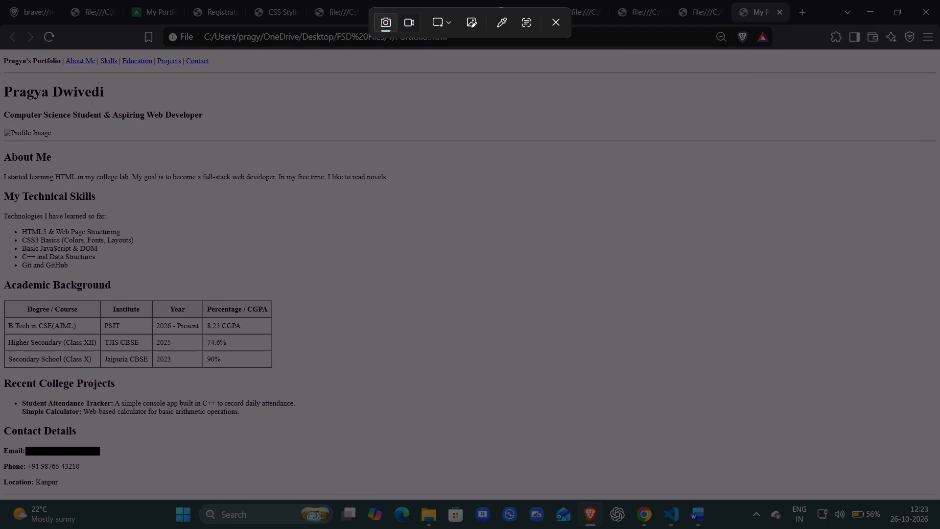
right_drag(0, 54, 649, 392)
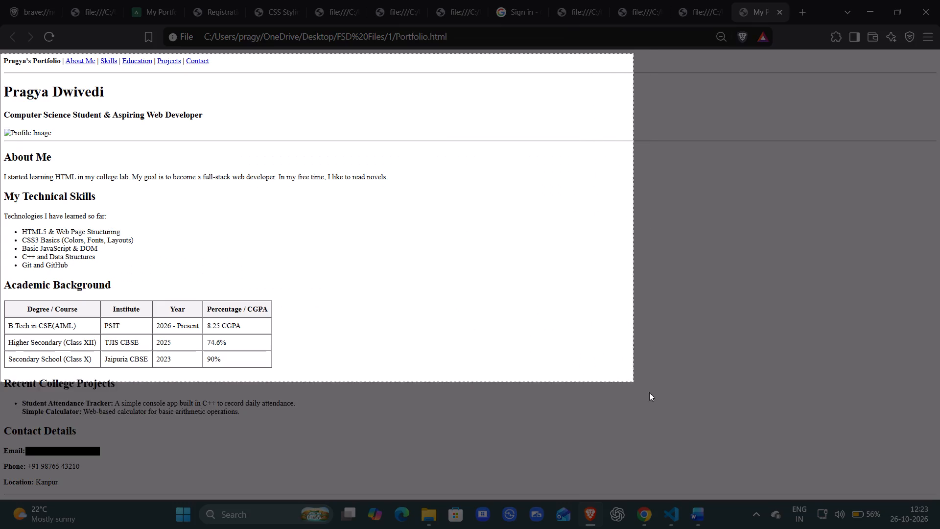
right_drag(649, 392, 696, 499)
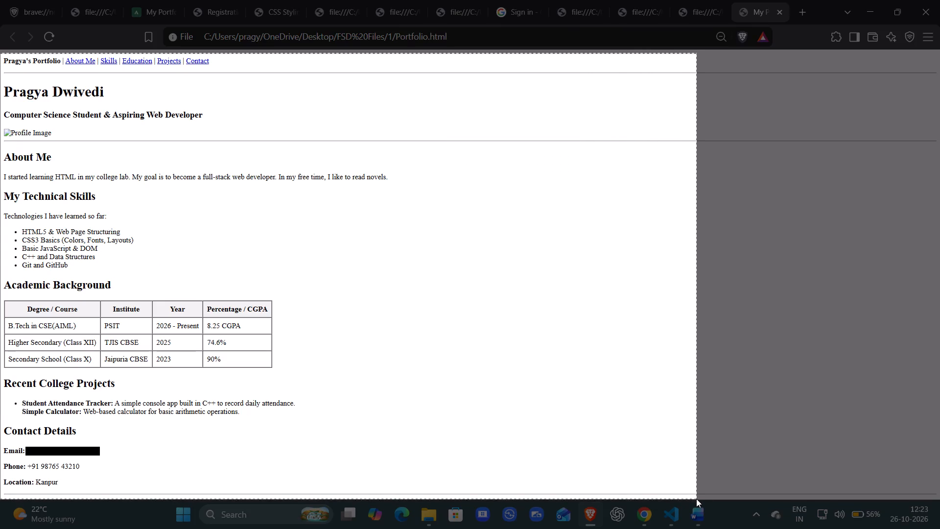
right_drag(696, 499, 701, 498)
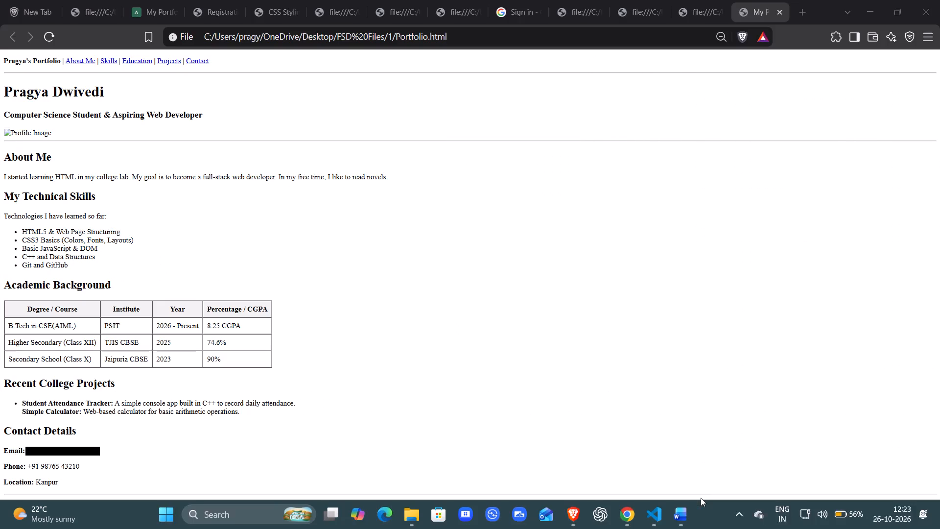
Switch back to the Word lab file and paste the new portfolio screenshot under the Experiment 1 OUTPUT heading.
click(707, 527)
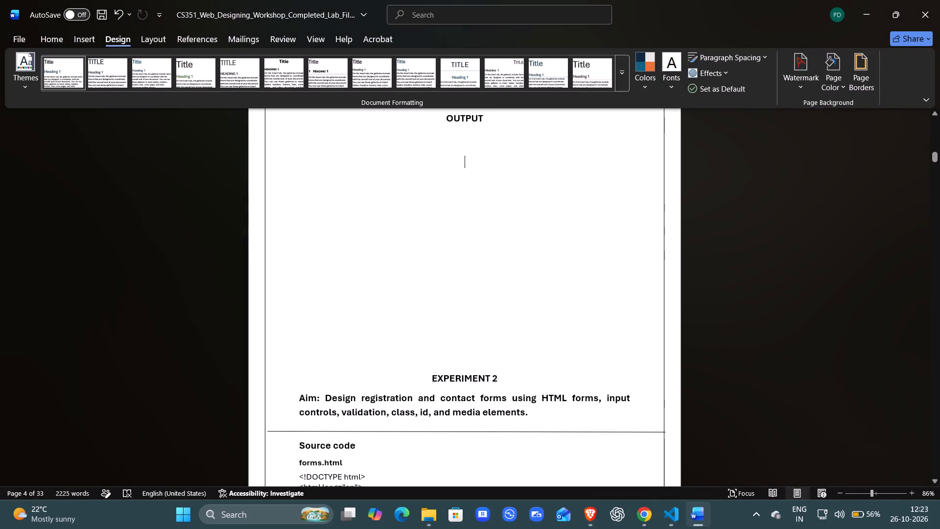
click(464, 169)
key(ctrl+v)
click(422, 226)
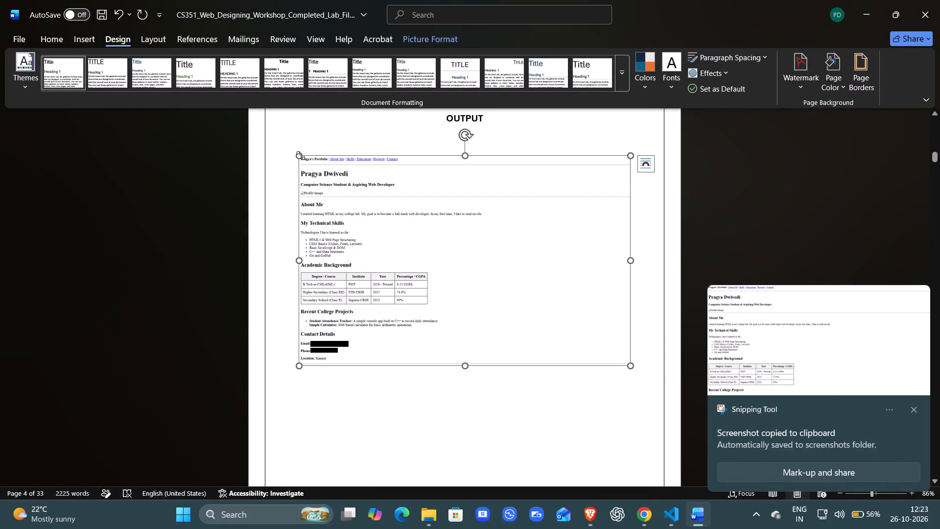
Enlarge the pasted portfolio screenshot slightly by its corner, then deselect it.
drag(298, 158, 298, 156)
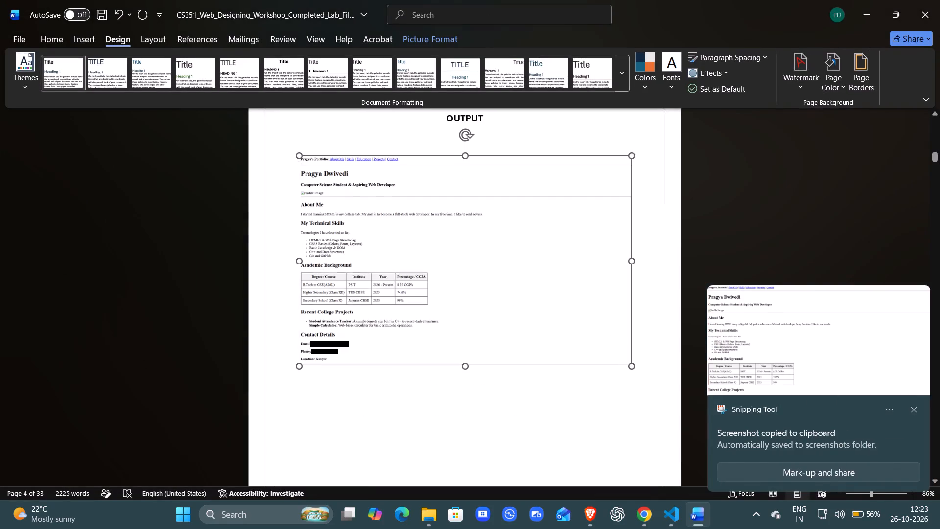
drag(298, 156, 289, 153)
drag(419, 203, 403, 196)
click(185, 208)
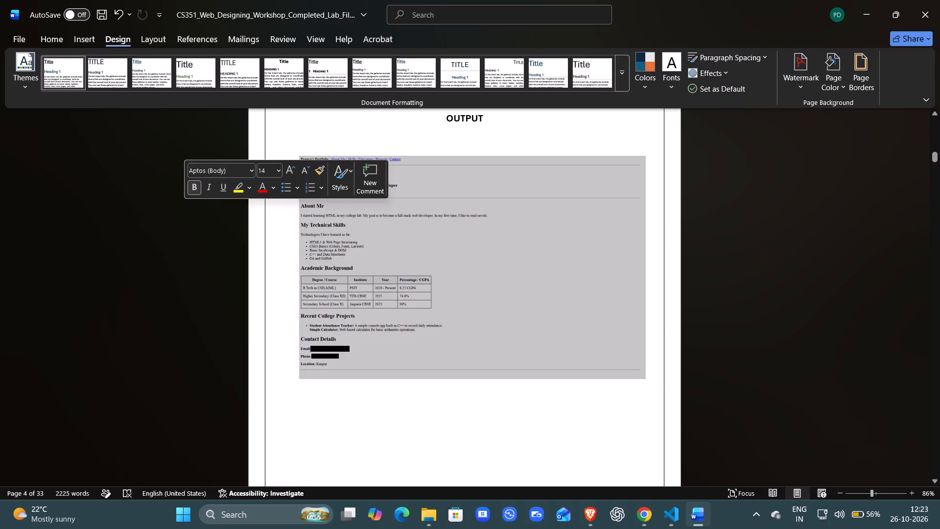
click(385, 437)
Go to the Experiment 2 OUTPUT section containing the registration and contact form screenshot.
scroll(376, 277, down, 3)
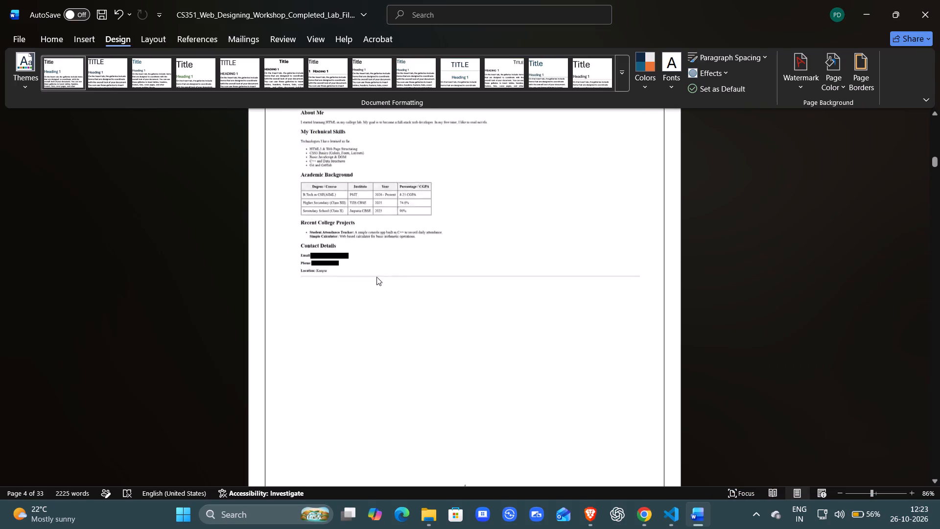
scroll(376, 277, down, 10)
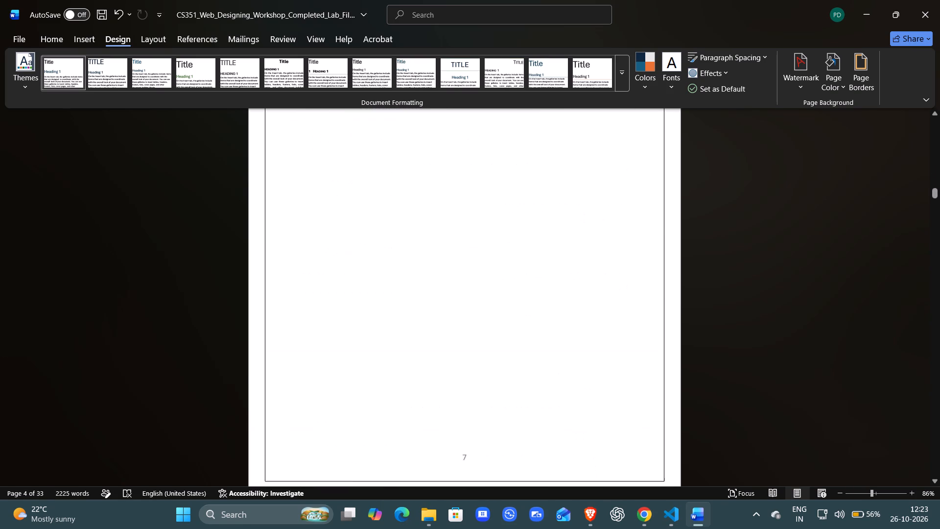
scroll(376, 277, down, 7)
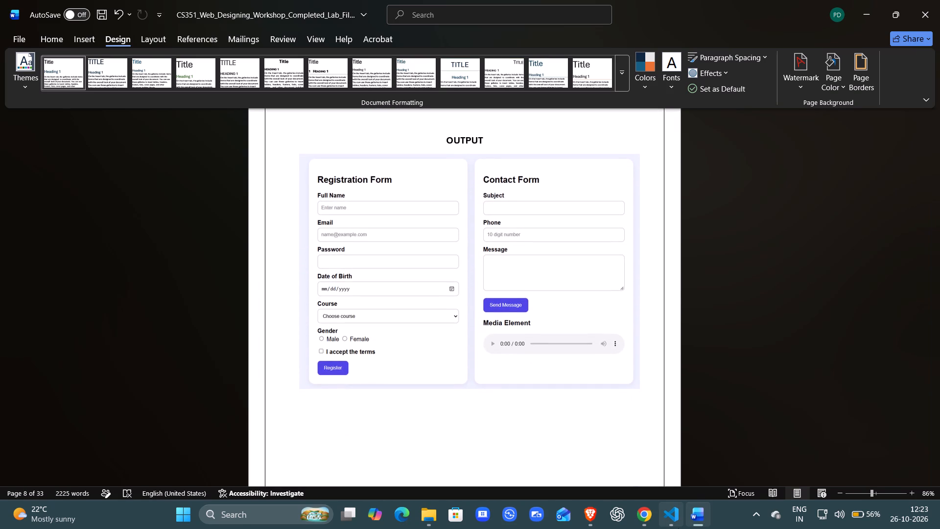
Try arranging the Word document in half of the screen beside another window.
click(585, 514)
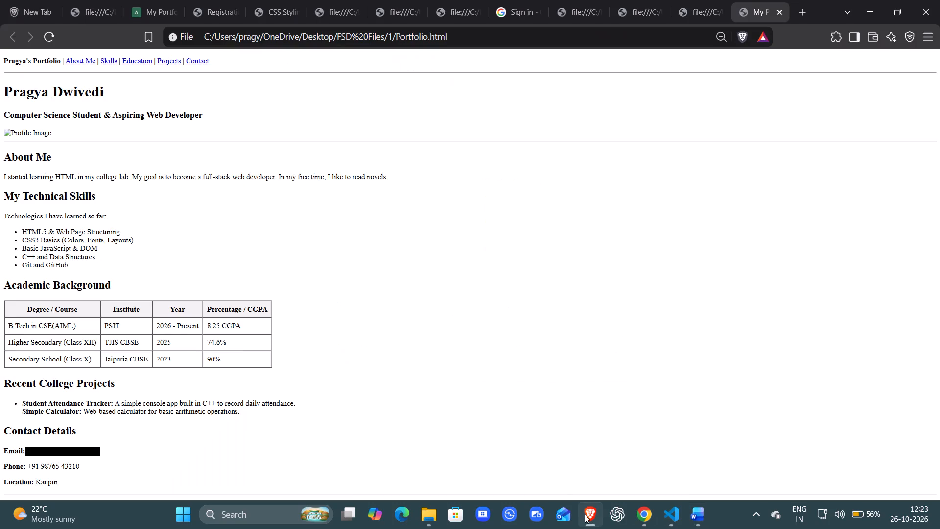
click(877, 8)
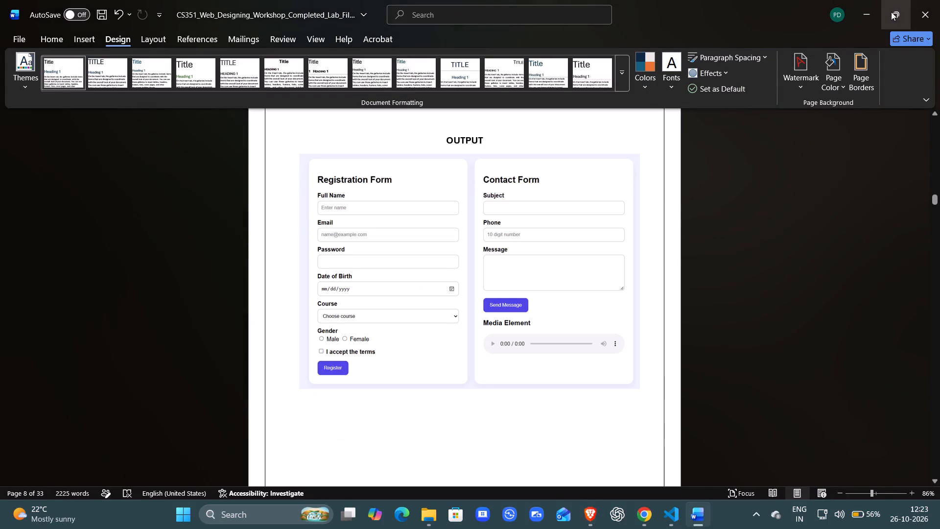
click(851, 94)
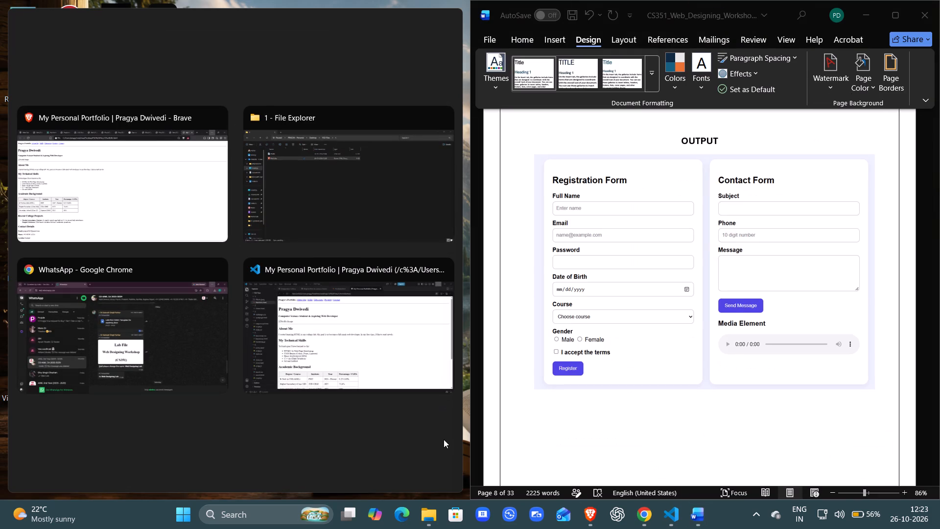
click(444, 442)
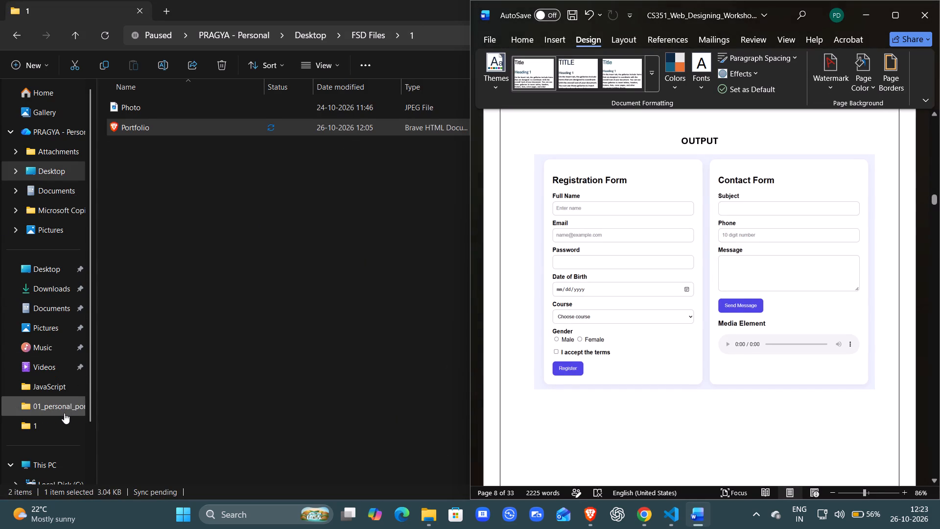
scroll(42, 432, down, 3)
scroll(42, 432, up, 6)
Go back to FSD Files and open the forms page from folder 2 in the browser.
click(8, 31)
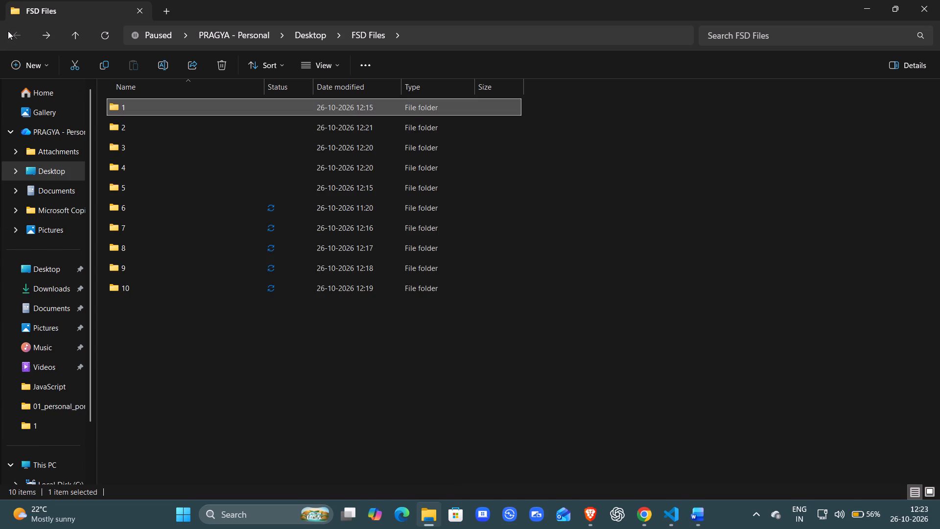
click(206, 129)
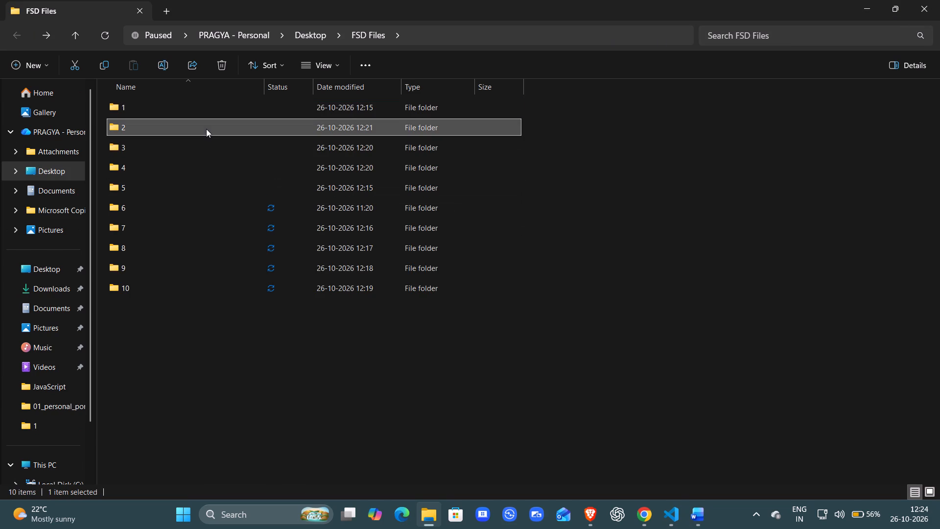
click(206, 129)
click(206, 129)
double_click(206, 129)
double_click(199, 113)
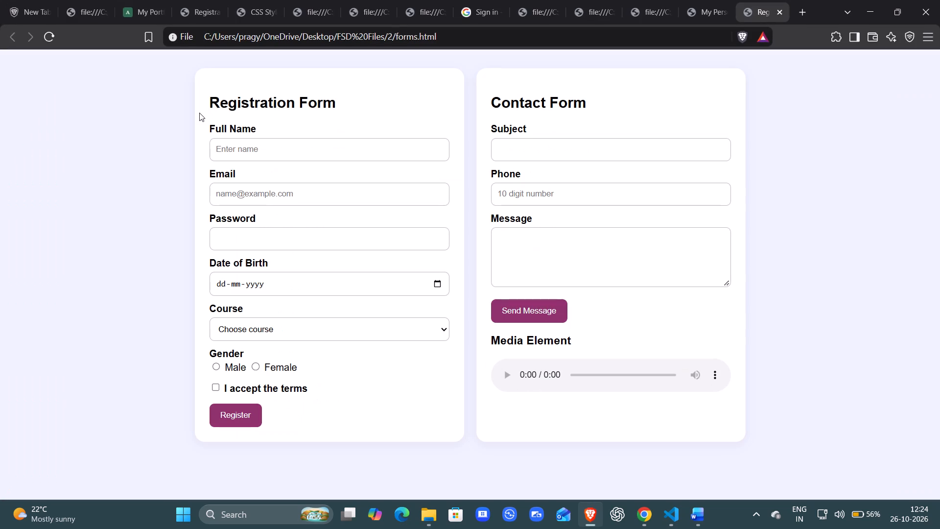
scroll(319, 255, up, 5)
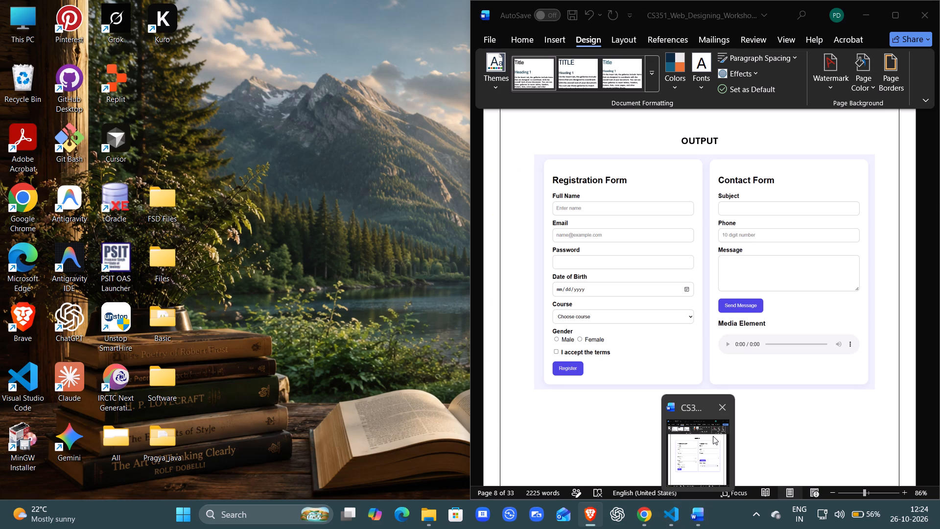
Return to the Word lab file, maximize it, and cut the old forms screenshot from the Experiment 2 OUTPUT section.
click(713, 436)
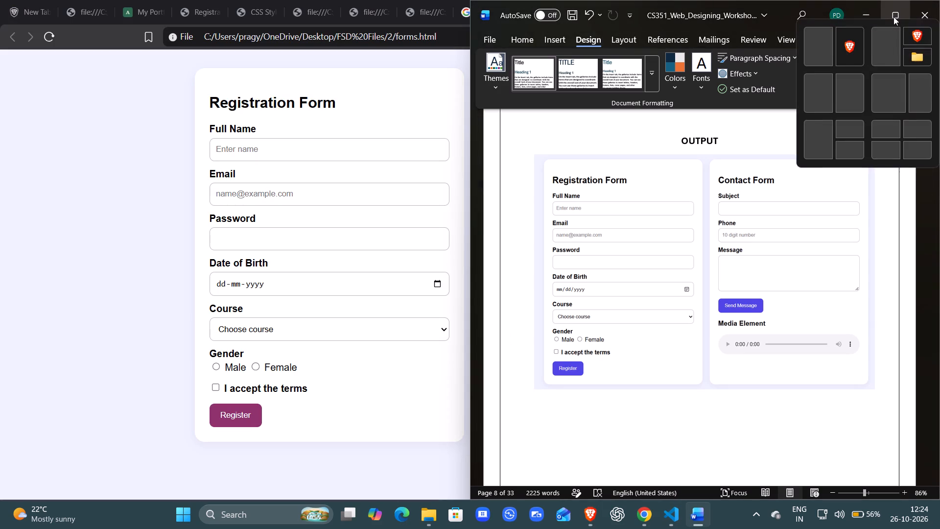
click(893, 17)
click(488, 227)
right_click(488, 227)
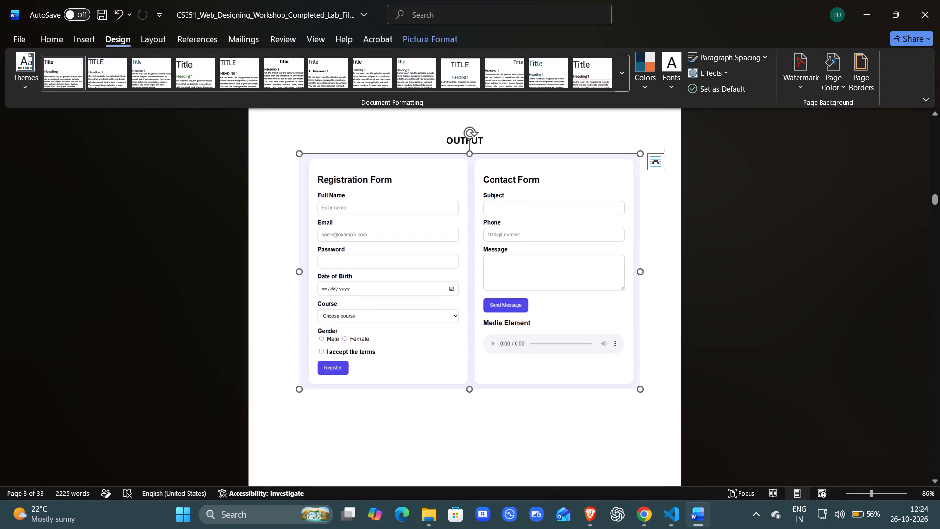
click(506, 167)
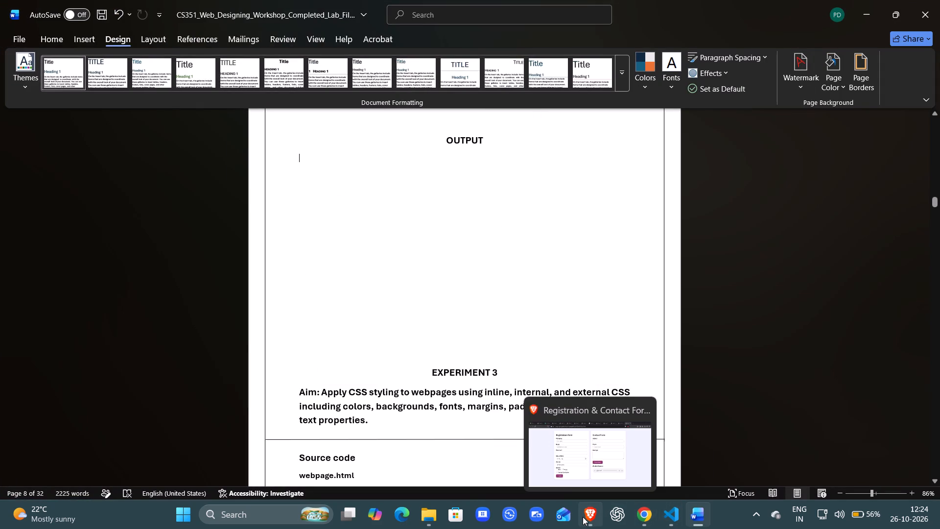
Capture the Registration Form and Contact Form page in Brave and paste it under the Experiment 2 OUTPUT heading in Word.
click(557, 459)
key(Print)
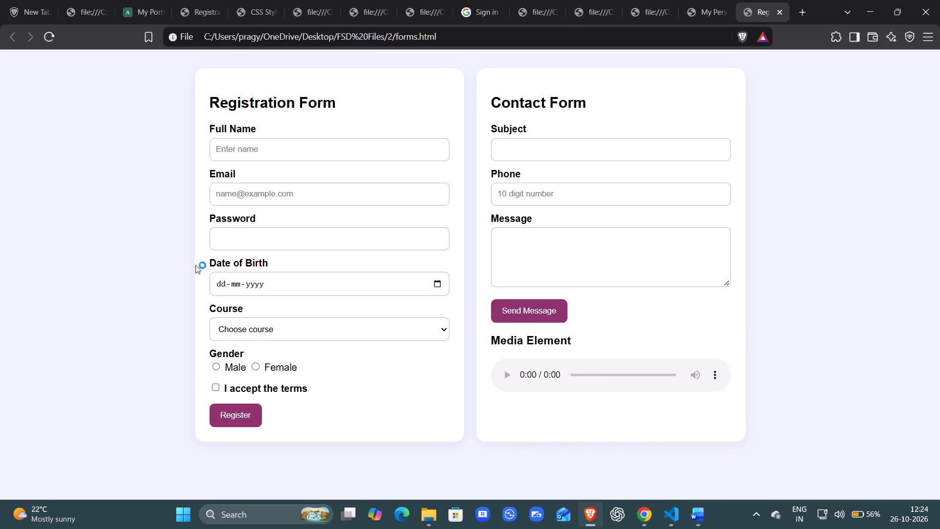
right_drag(18, 56, 838, 488)
click(697, 519)
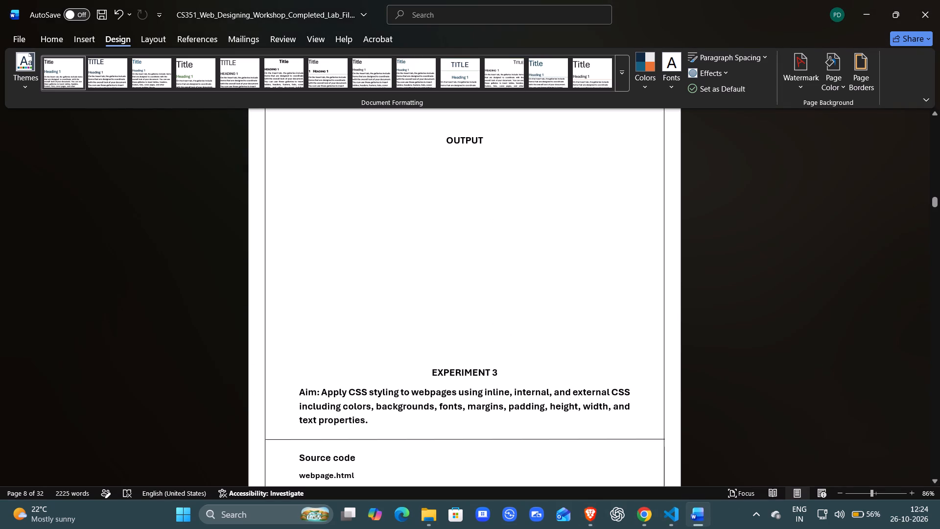
key(ctrl+v)
click(471, 412)
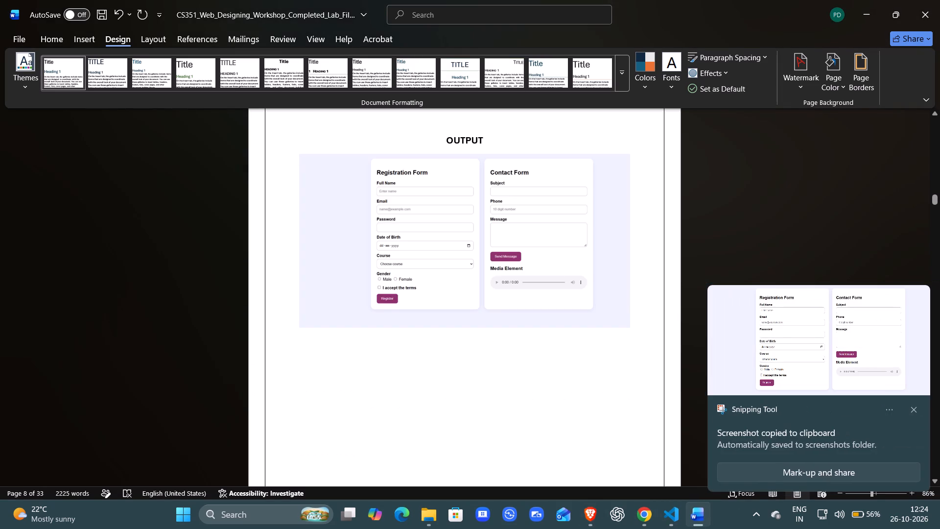
Delete the blank lines above the Experiment 3 OUTPUT heading so it starts at the top of its page.
scroll(471, 412, down, 10)
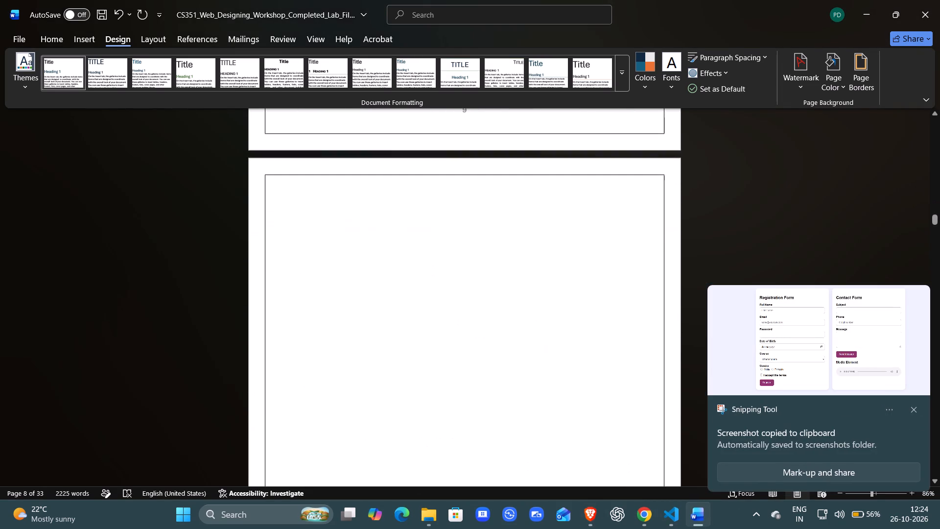
scroll(471, 412, down, 2)
scroll(471, 412, up, 3)
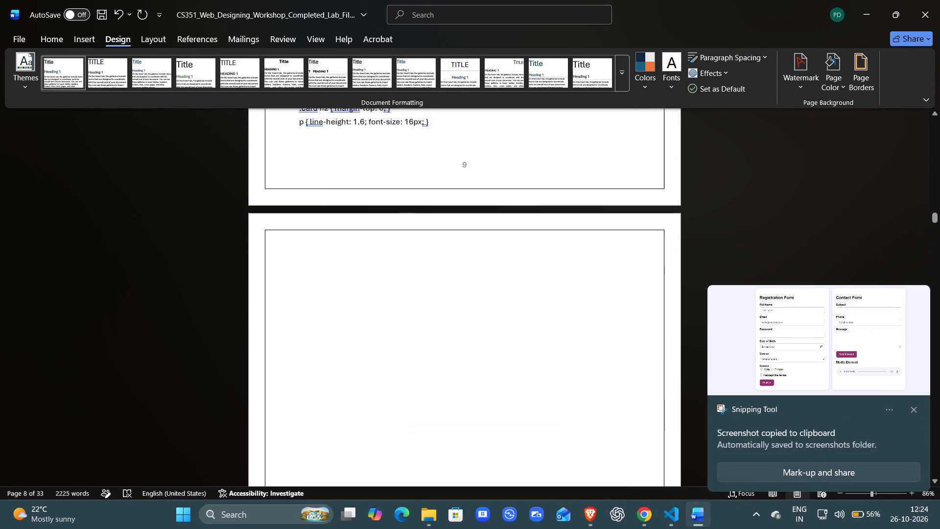
scroll(471, 412, down, 1)
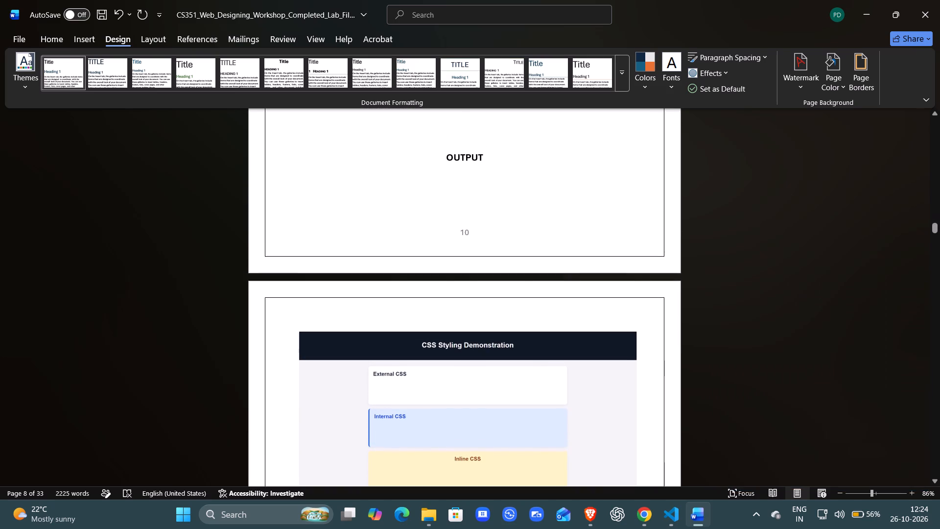
click(439, 190)
key(BackSpace)
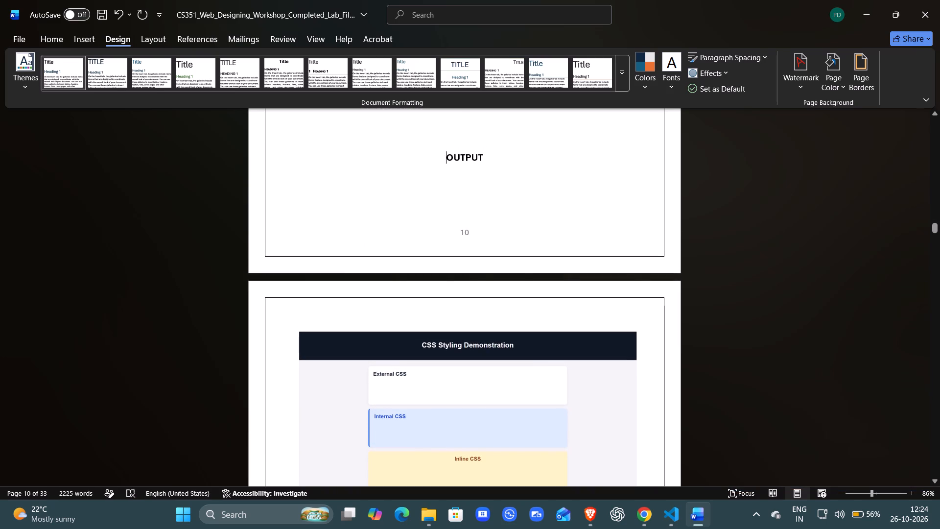
key(BackSpace)
scroll(439, 190, up, 2)
key(BackSpace)
key(BackSpace)
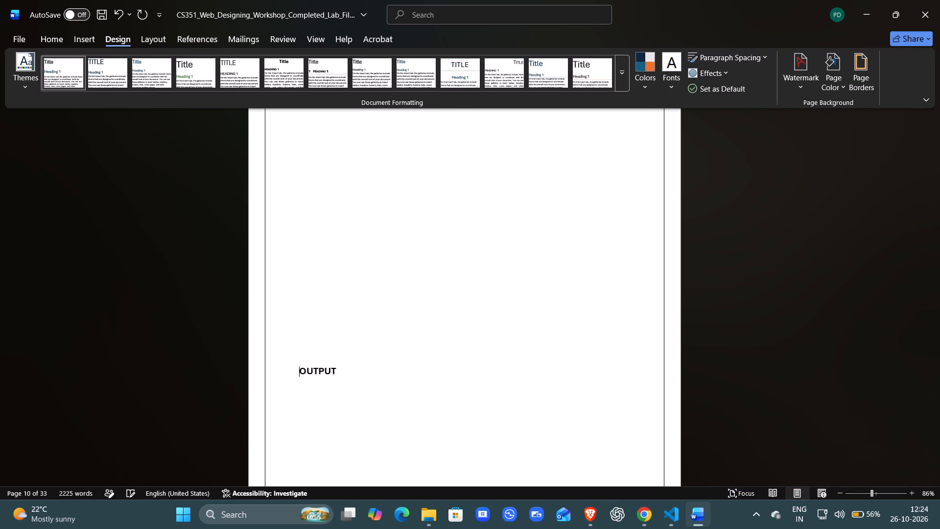
key(BackSpace)
key(BackSpace)
key(BackSpace)
key(BackSpace)
key(BackSpace)
key(BackSpace)
key(BackSpace)
scroll(439, 190, up, 2)
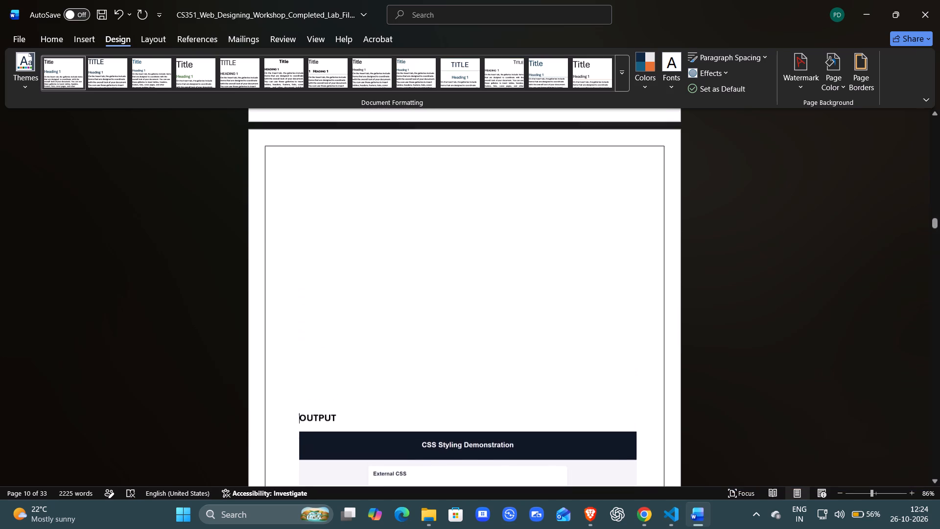
key(BackSpace)
key(BackSpace)
key(BackSpace)
key(BackSpace)
key(BackSpace)
key(BackSpace)
key(BackSpace)
key(BackSpace)
key(BackSpace)
key(BackSpace)
key(BackSpace)
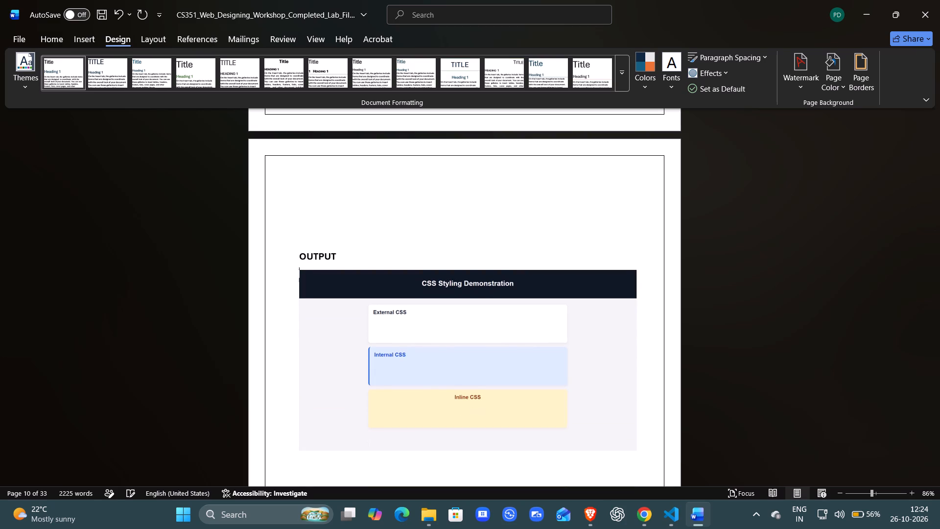
key(BackSpace)
scroll(439, 190, up, 1)
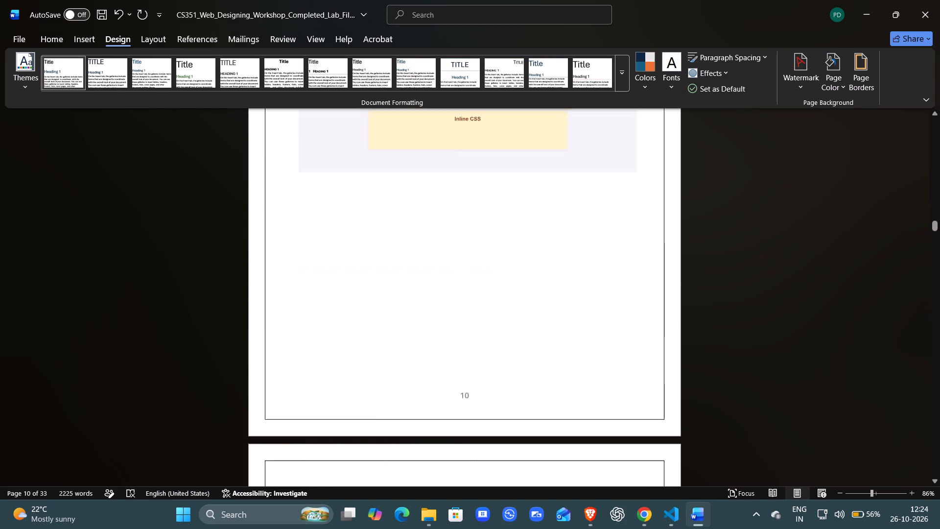
scroll(439, 190, up, 1)
key(BackSpace)
key(BackSpace)
key(BackSpace)
Centre the OUTPUT heading above the CSS Styling Demonstration screenshot and select the screenshot's line.
scroll(439, 190, up, 1)
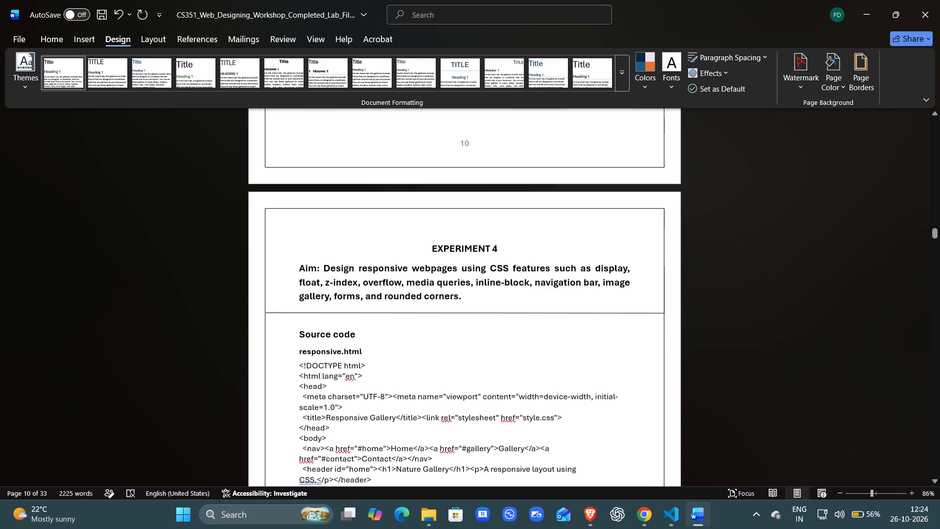
scroll(439, 190, up, 1)
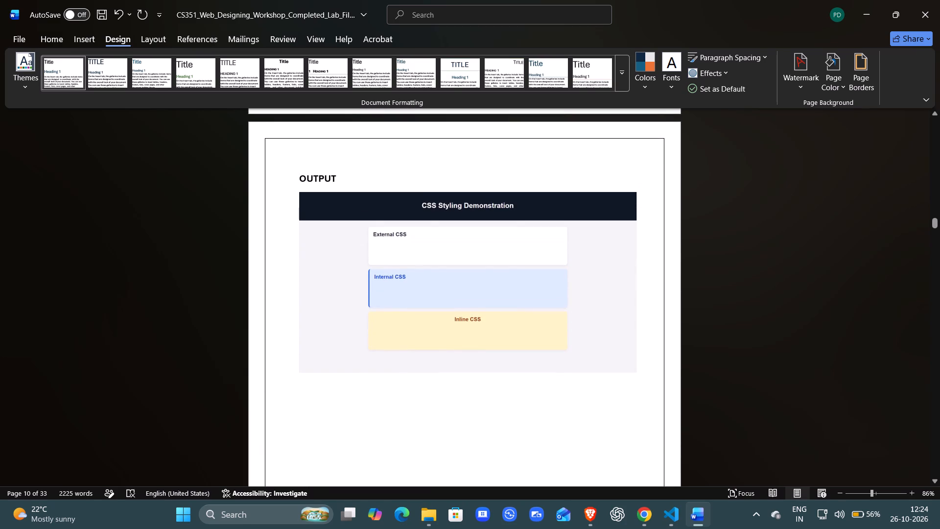
click(297, 178)
click(151, 34)
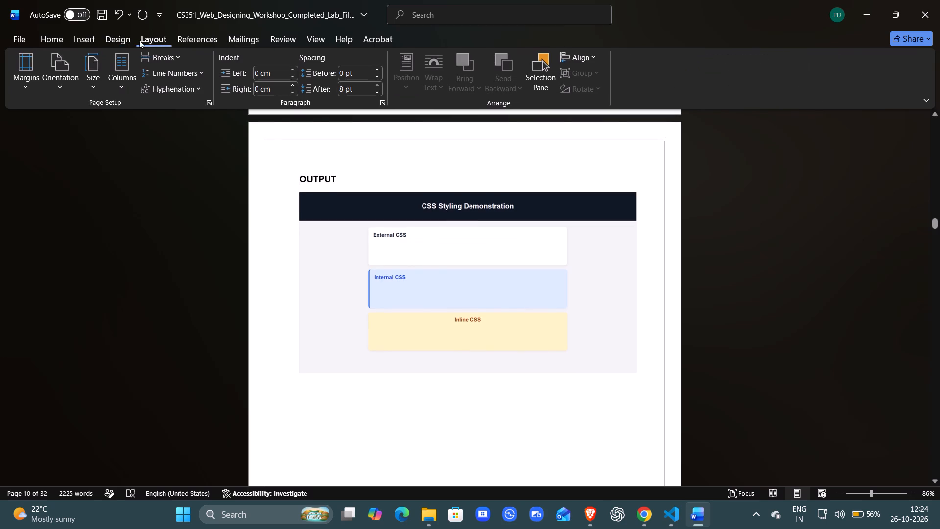
click(74, 44)
click(63, 41)
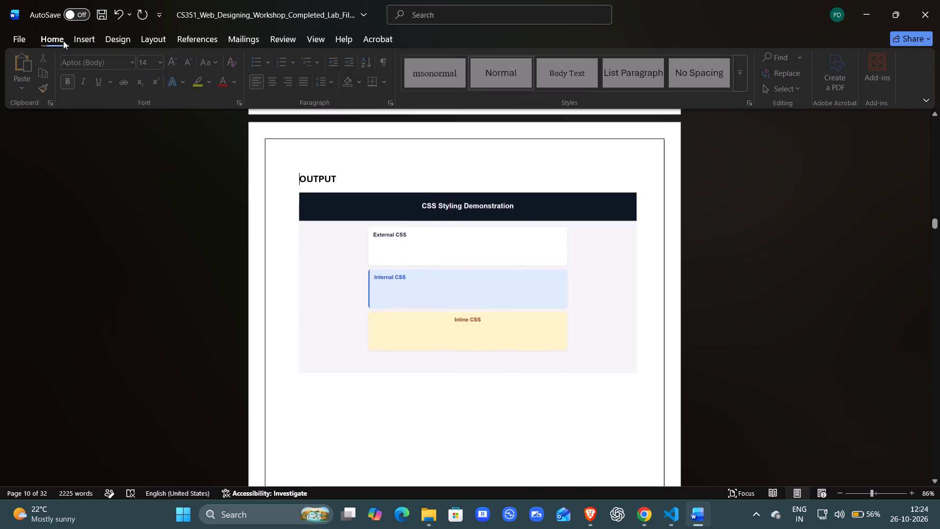
click(276, 85)
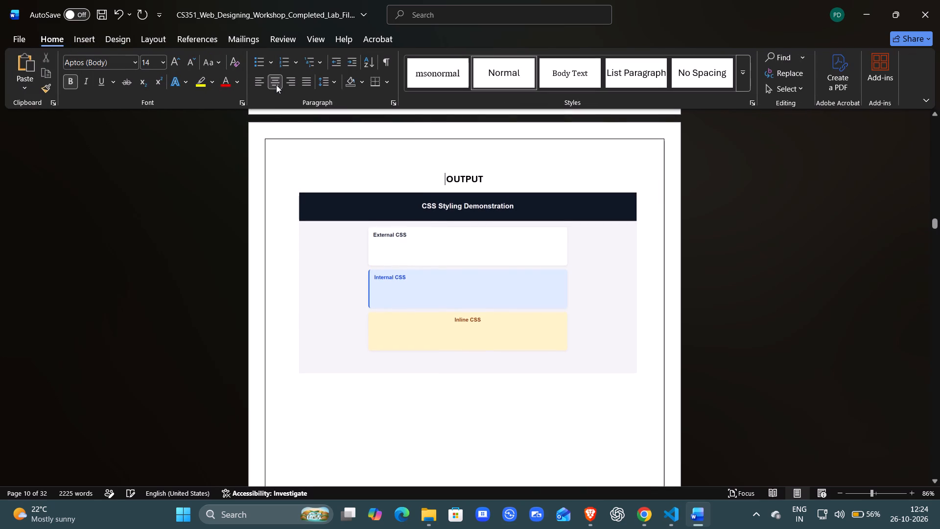
click(212, 226)
click(162, 273)
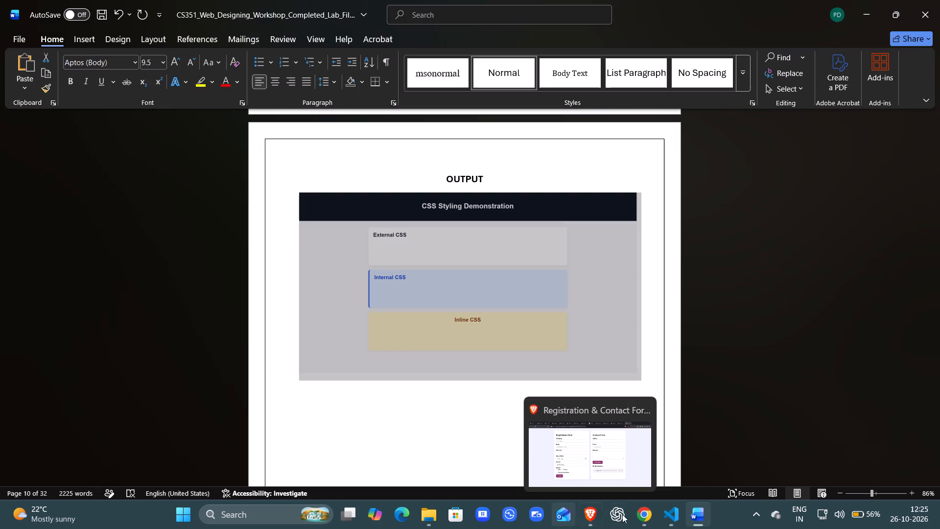
Open the webpage HTML file from folder 3 of FSD Files in the browser and examine its CSS styling page.
click(437, 522)
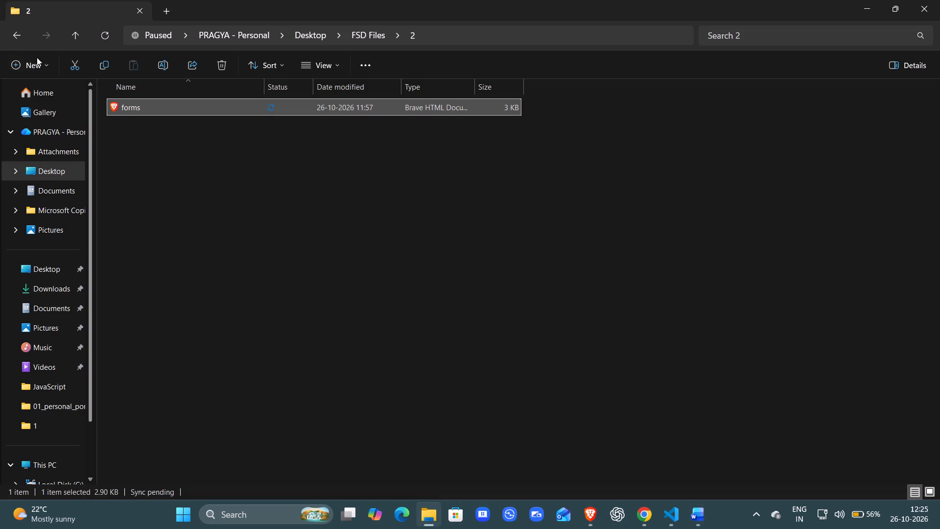
click(12, 32)
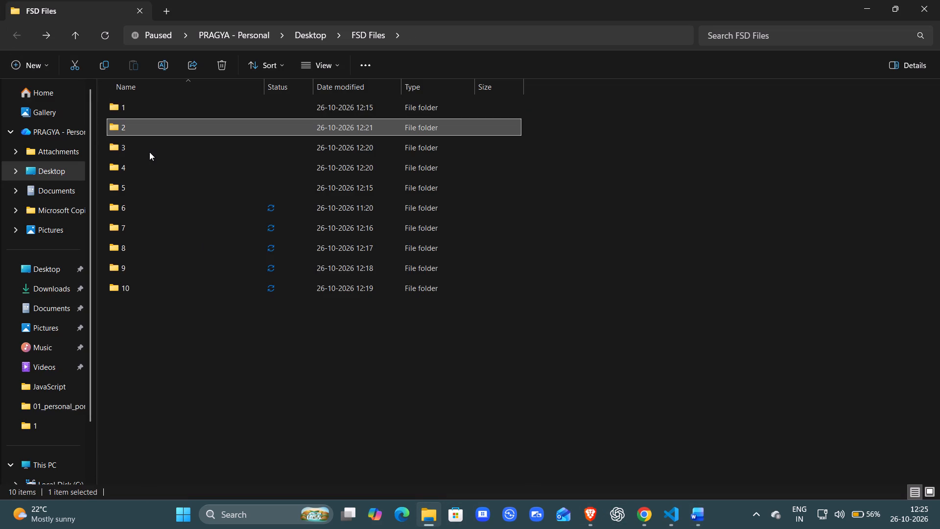
click(149, 152)
double_click(150, 152)
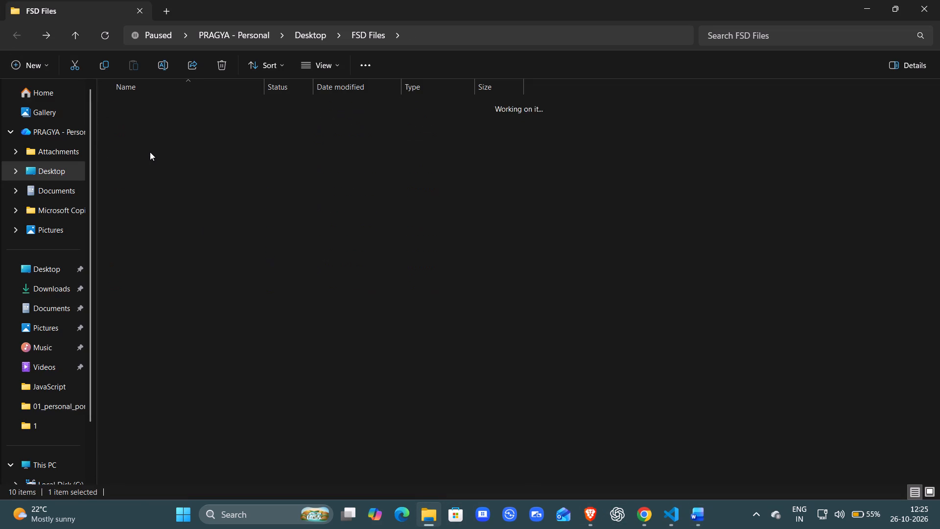
double_click(148, 128)
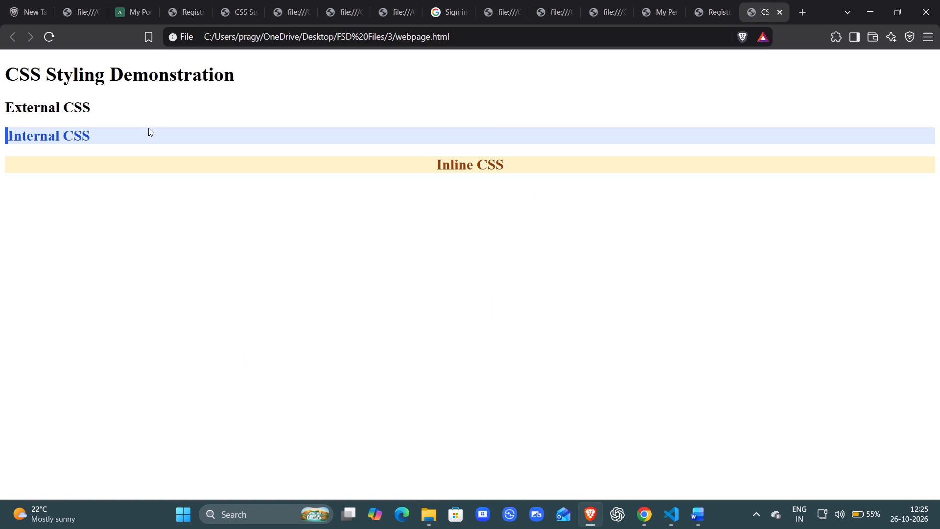
scroll(312, 268, up, 4)
scroll(312, 268, down, 4)
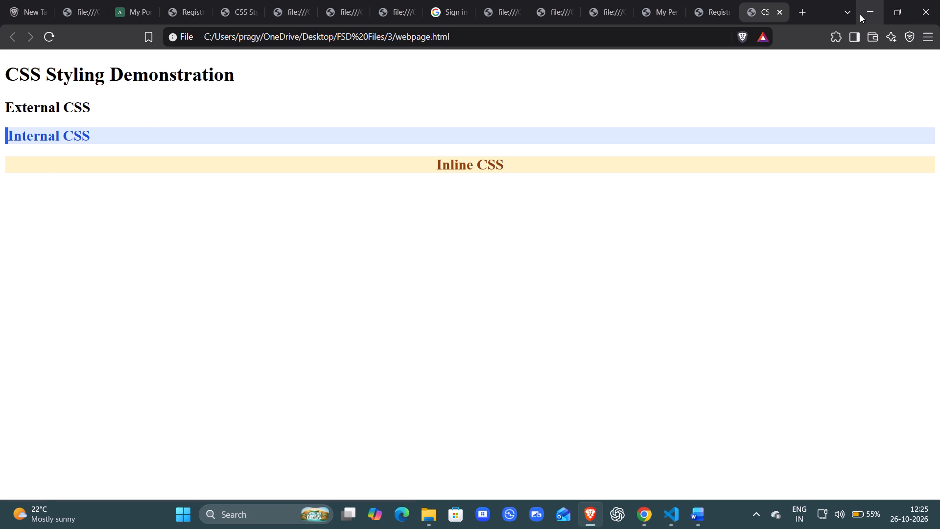
click(860, 14)
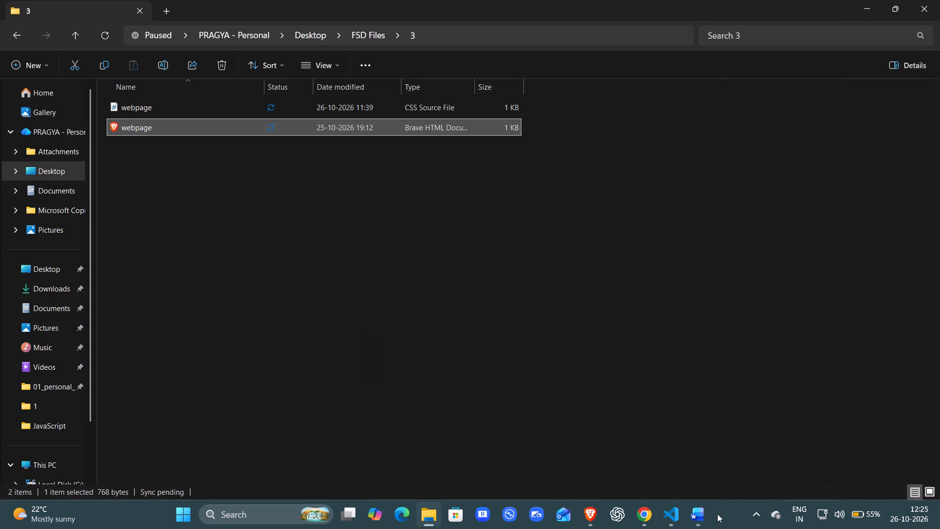
Return to the Word lab file and look through the following OUTPUT sections up to the LearnHub screenshot.
click(689, 458)
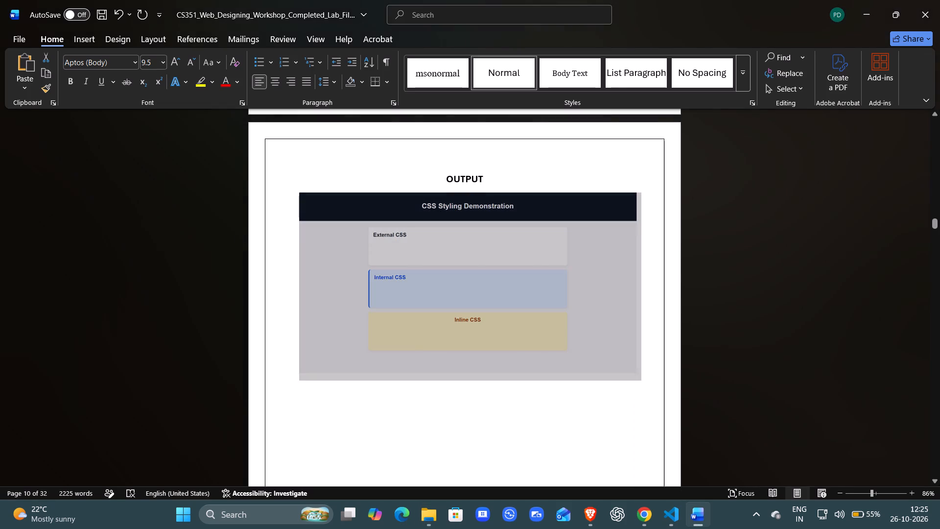
scroll(576, 390, down, 8)
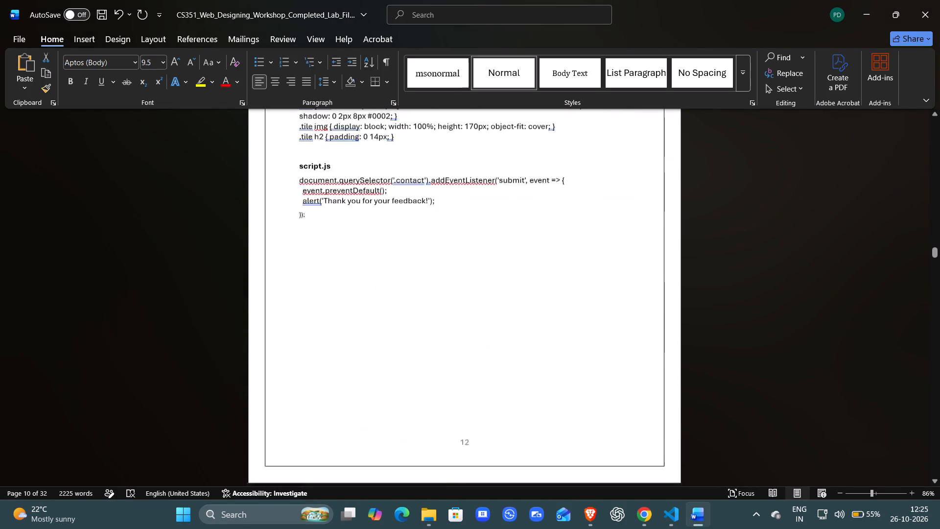
scroll(576, 390, down, 5)
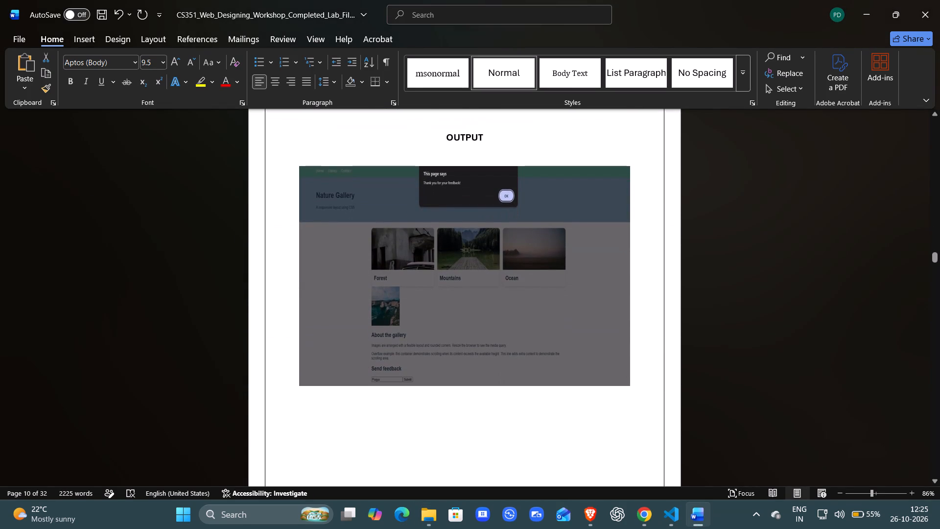
scroll(576, 390, down, 10)
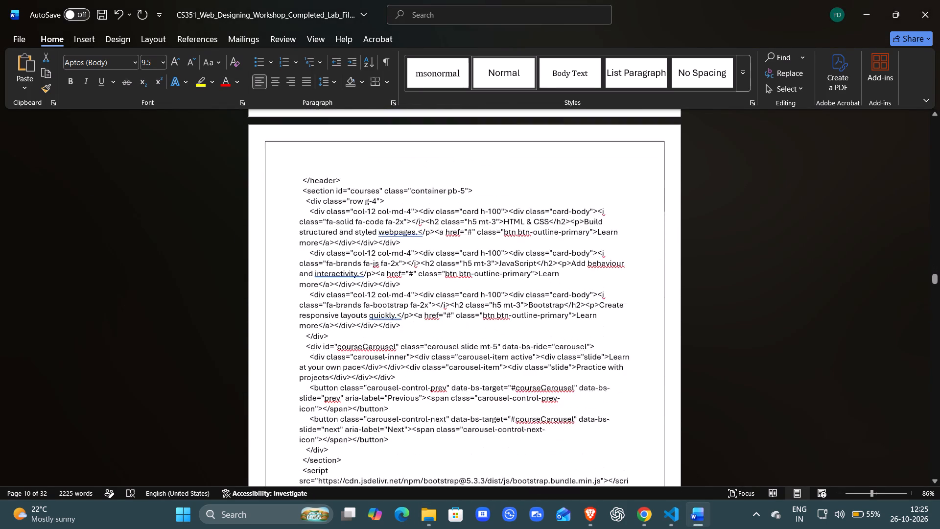
scroll(576, 390, down, 9)
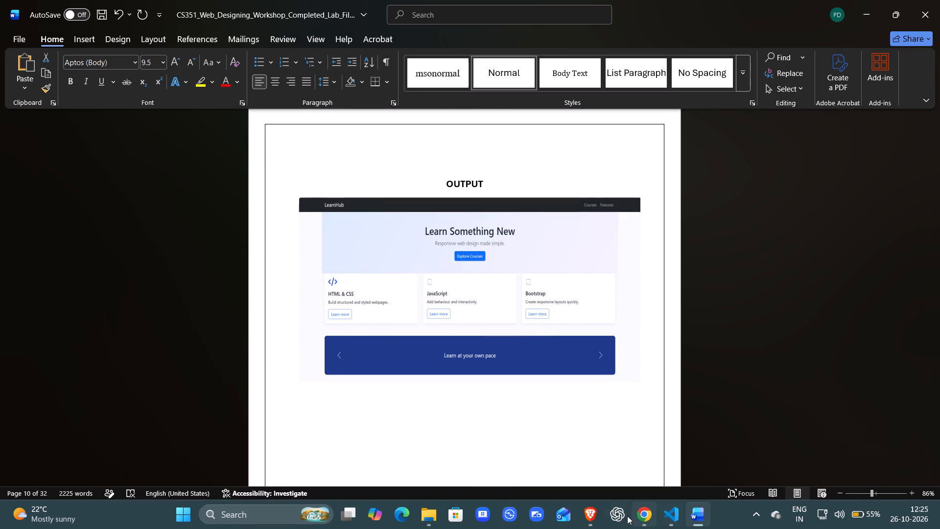
Switch to File Explorer and open the bootstrap HTML page from folder 5 of FSD Files in the browser.
click(435, 520)
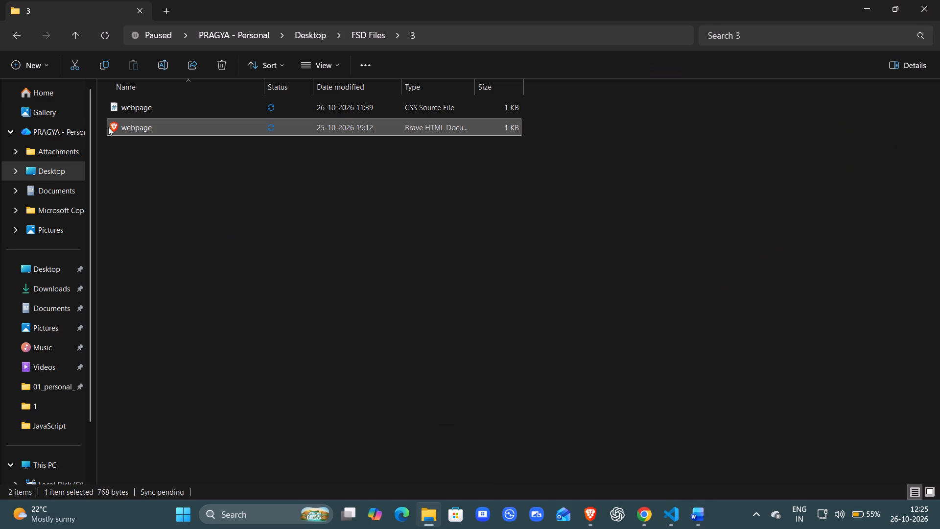
click(13, 43)
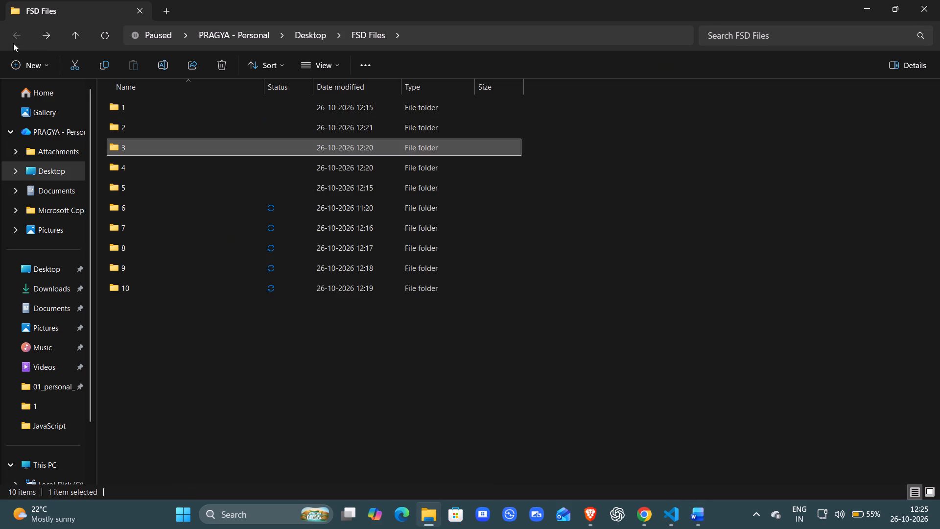
double_click(134, 184)
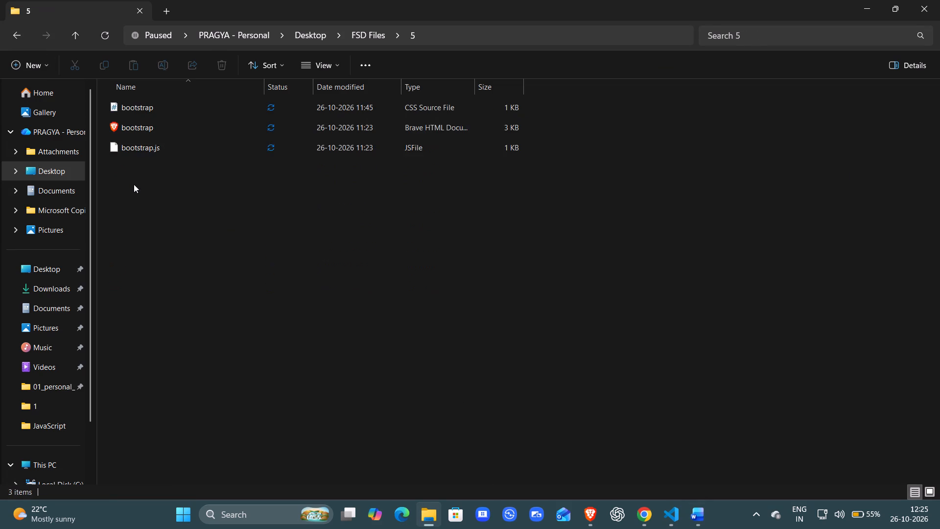
double_click(130, 126)
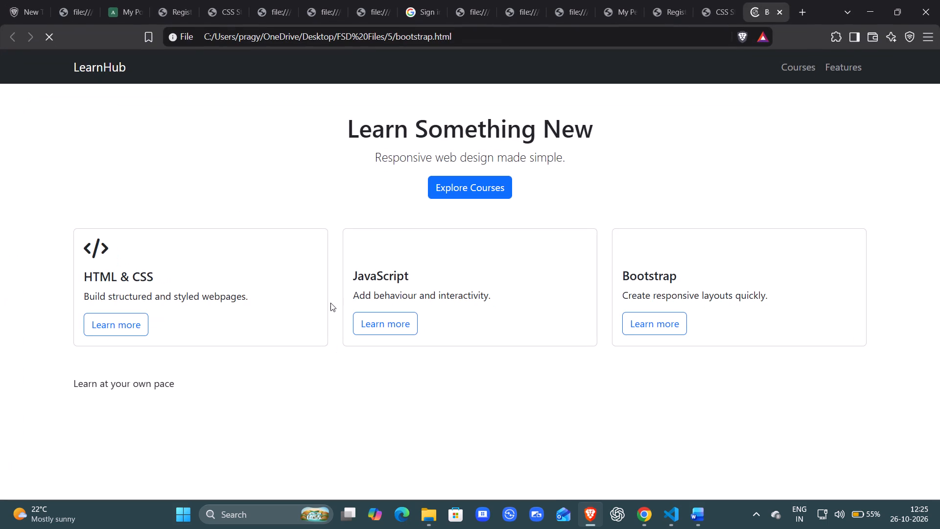
Look over the LearnHub bootstrap page and reload it.
scroll(330, 303, down, 5)
scroll(330, 303, up, 7)
scroll(330, 303, down, 2)
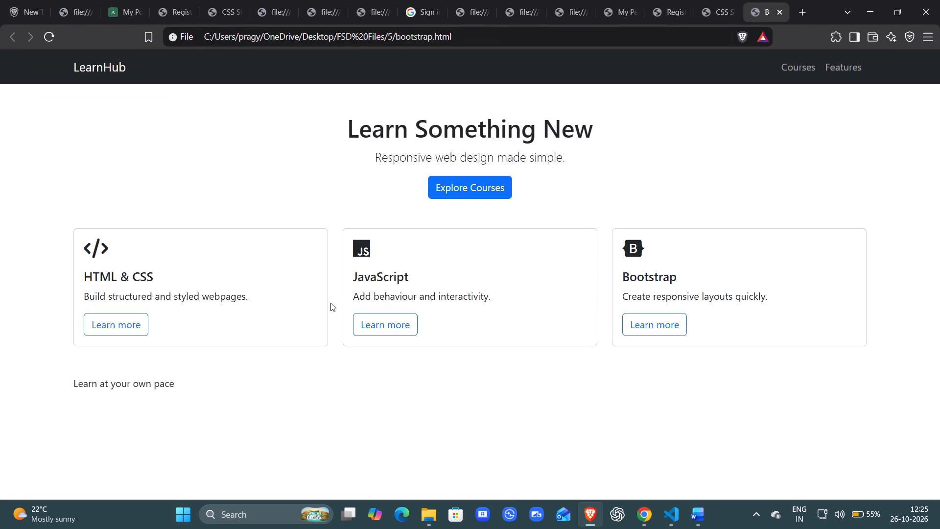
scroll(330, 303, down, 2)
click(60, 35)
click(40, 38)
click(50, 36)
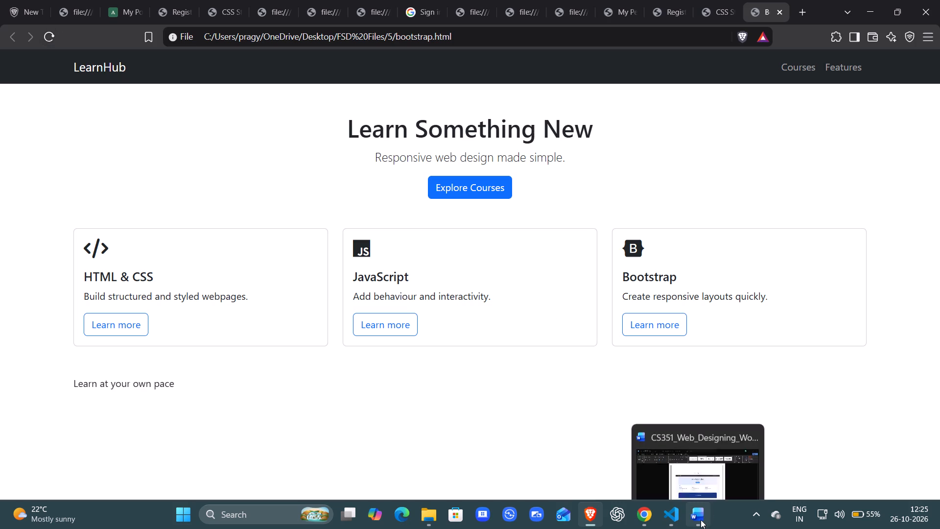
Return to the Word lab file and look through Experiment 6 up to the JavaScript Basics OUTPUT screenshot.
click(677, 455)
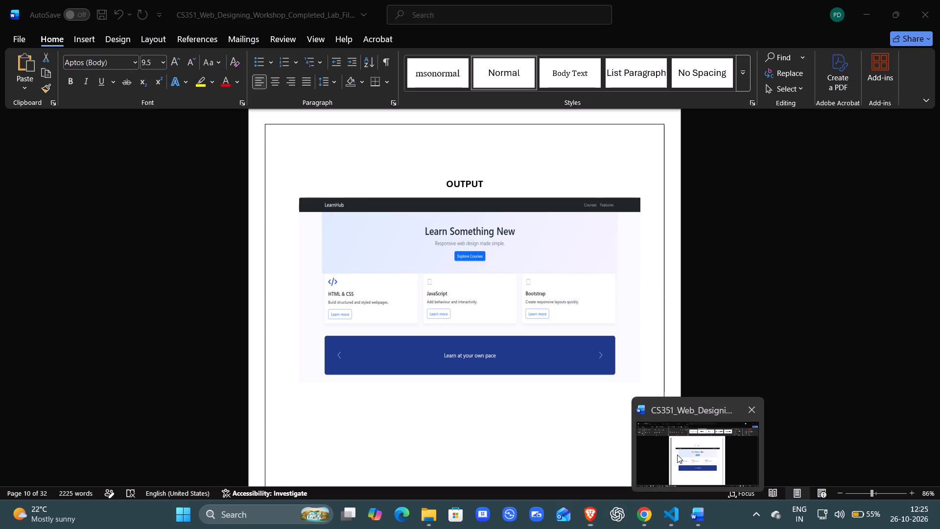
scroll(538, 398, down, 6)
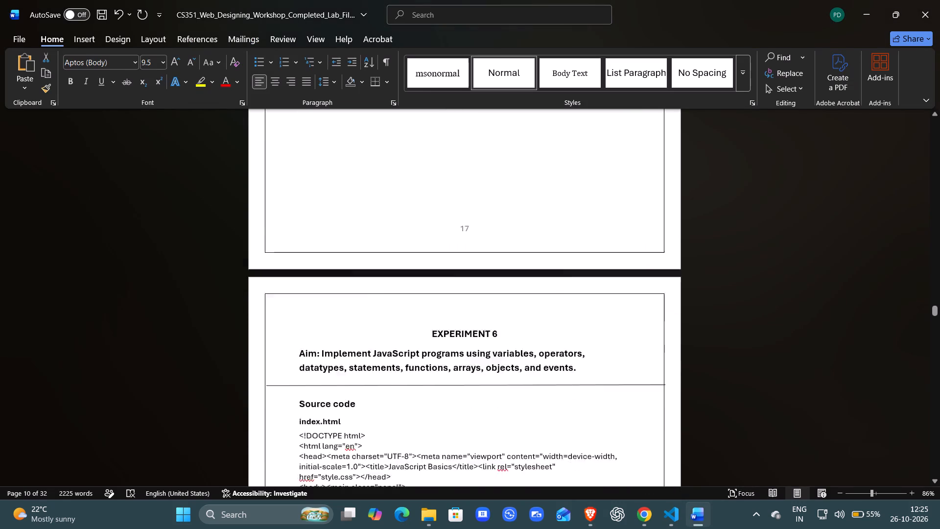
scroll(538, 398, down, 5)
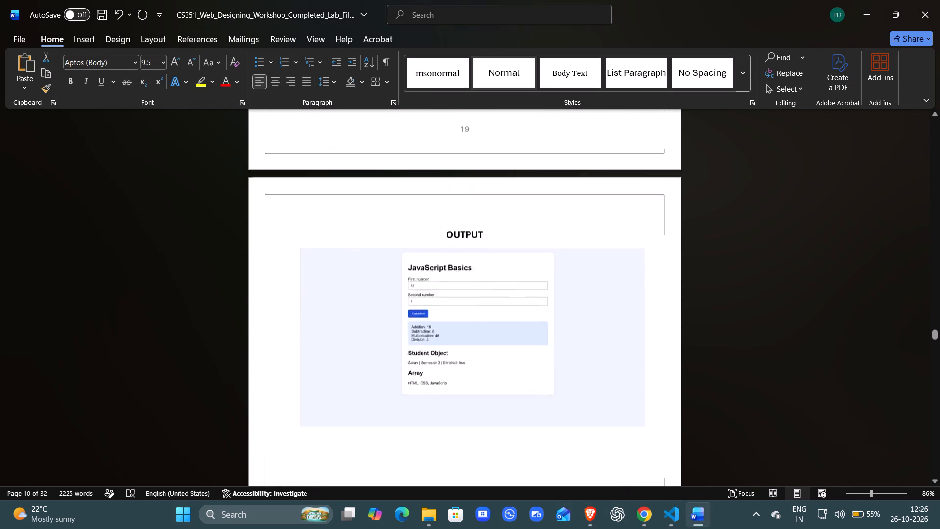
scroll(538, 398, down, 4)
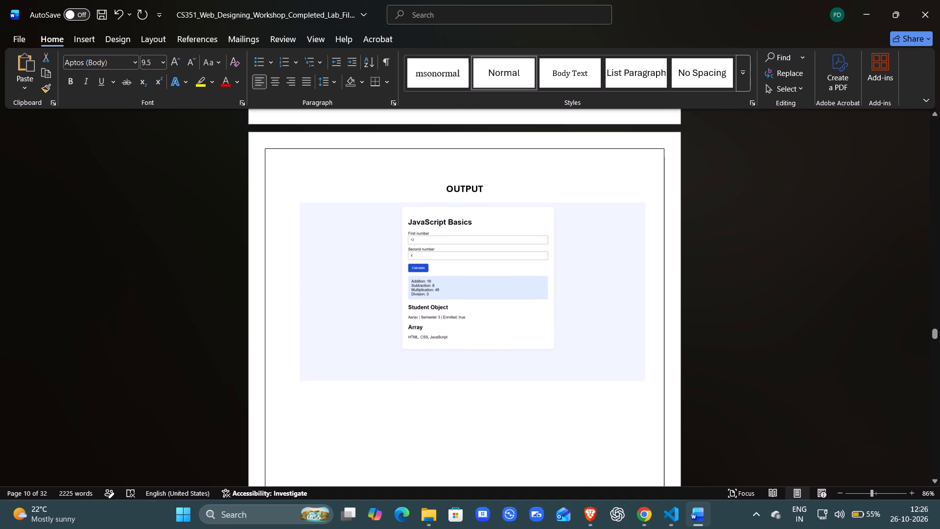
Switch to File Explorer, open the index page from folder 6 of FSD Files in the browser, and reload it.
click(408, 452)
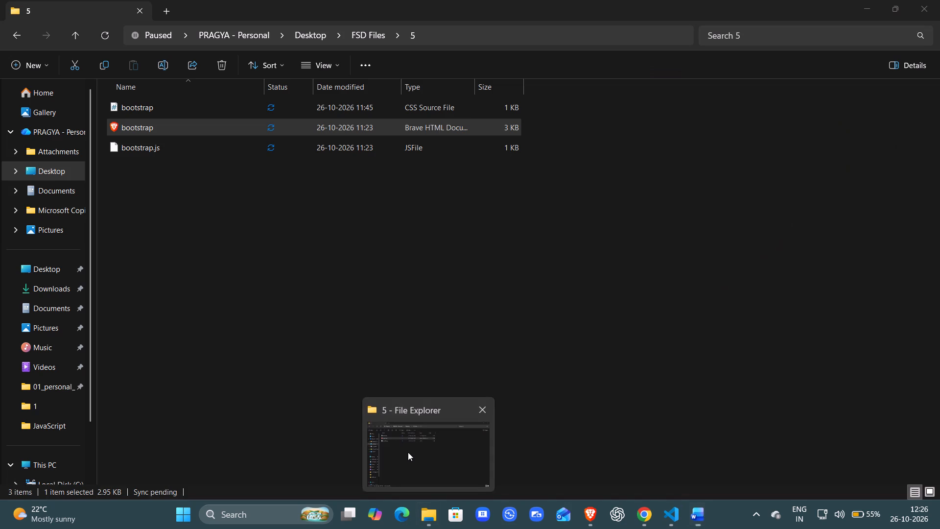
click(9, 35)
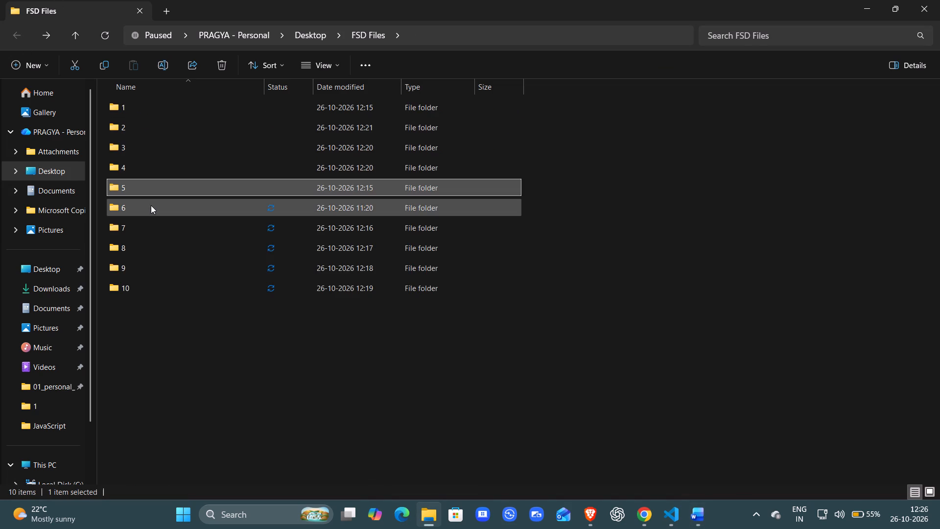
double_click(151, 206)
double_click(137, 114)
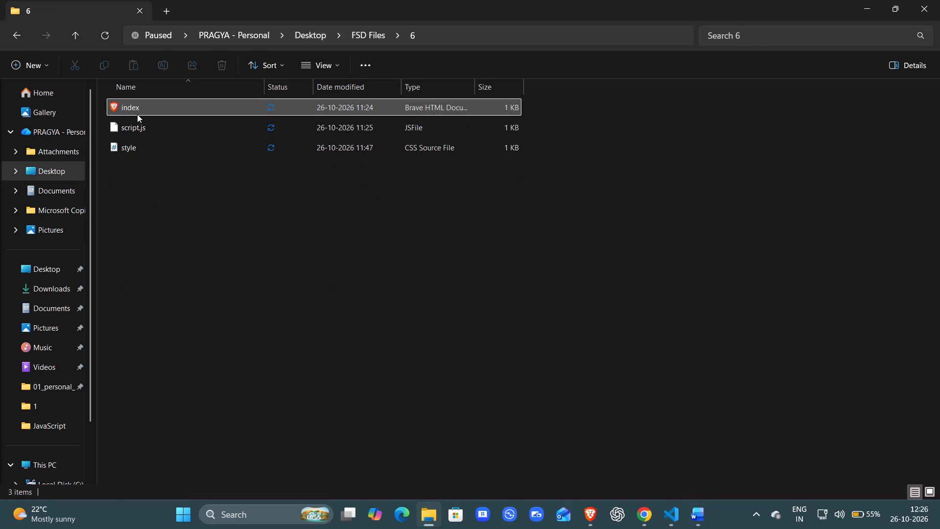
scroll(374, 325, up, 7)
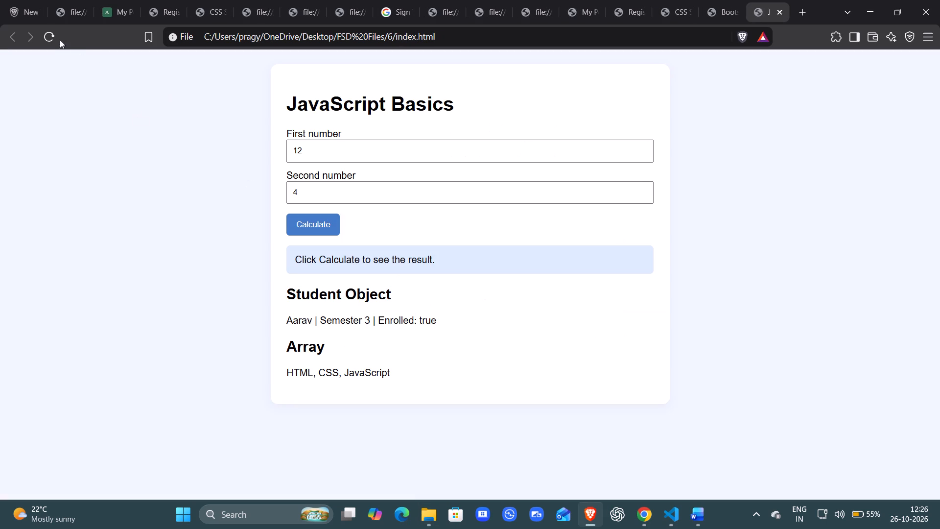
click(43, 36)
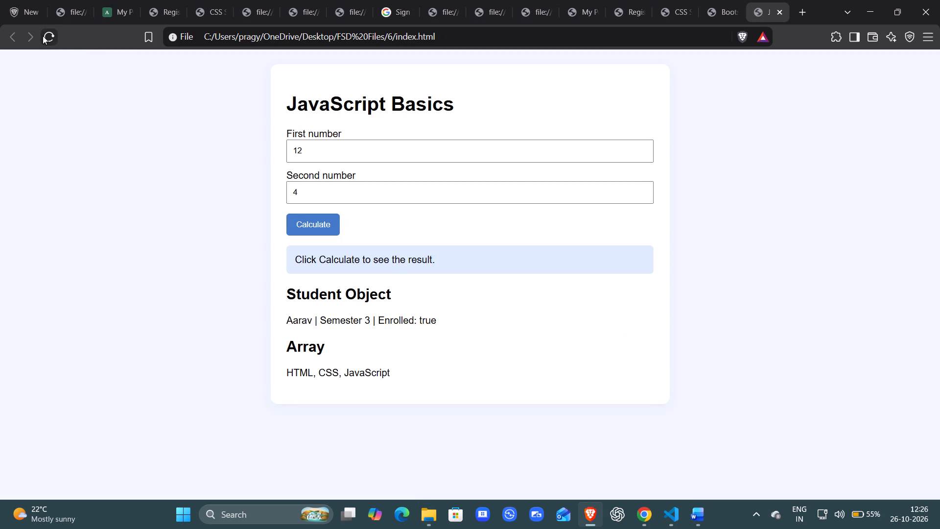
click(43, 36)
double_click(43, 36)
click(862, 7)
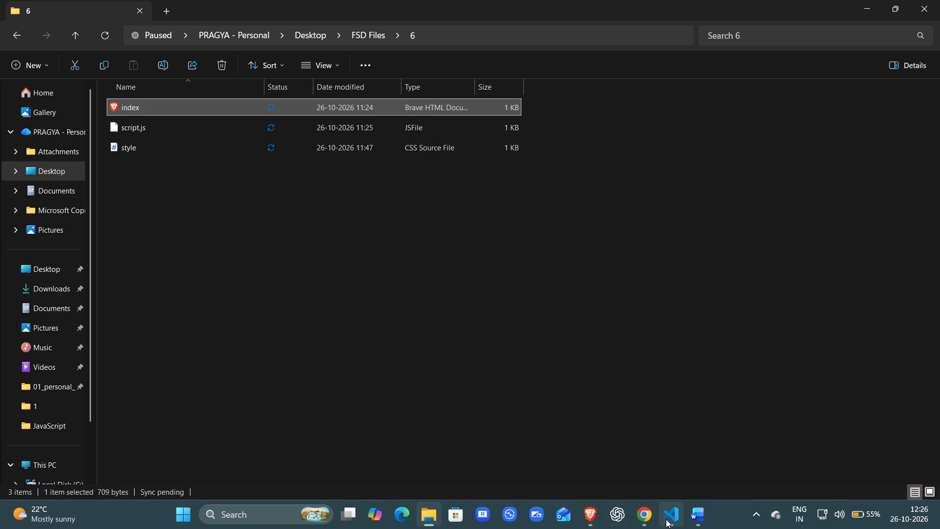
Switch to Visual Studio Code and preview folder 6's index.html in the integrated browser.
click(666, 519)
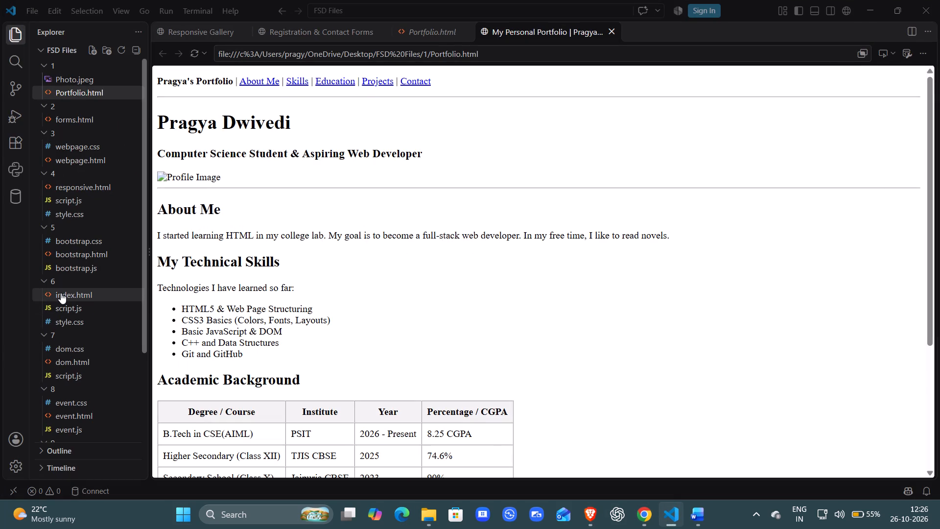
click(61, 293)
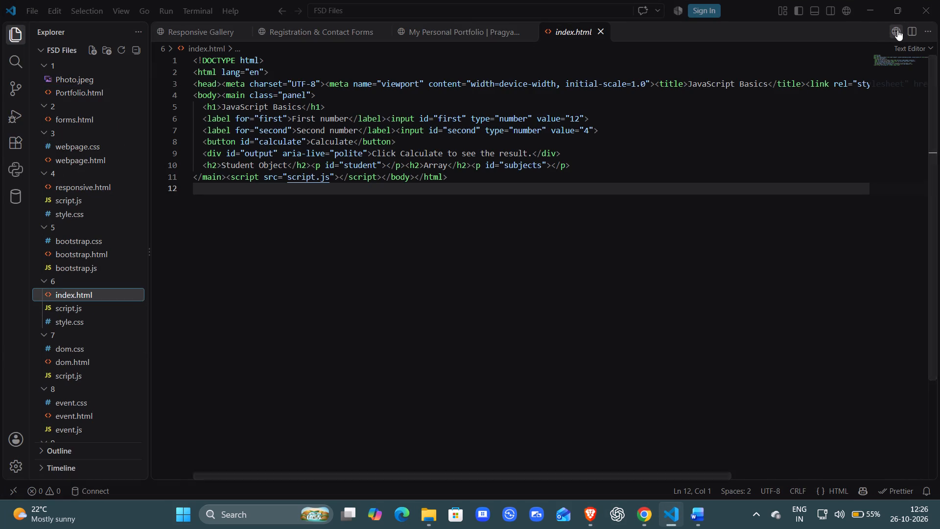
click(897, 30)
scroll(470, 320, down, 4)
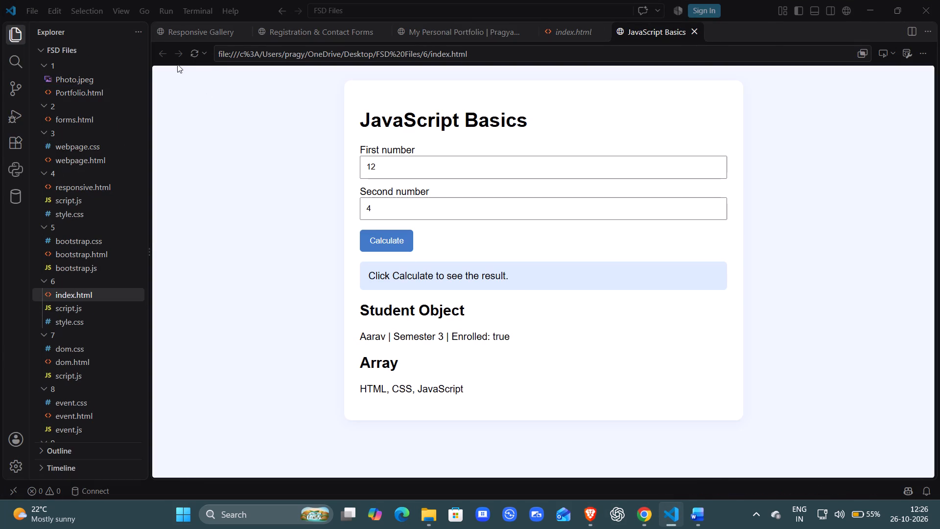
click(199, 54)
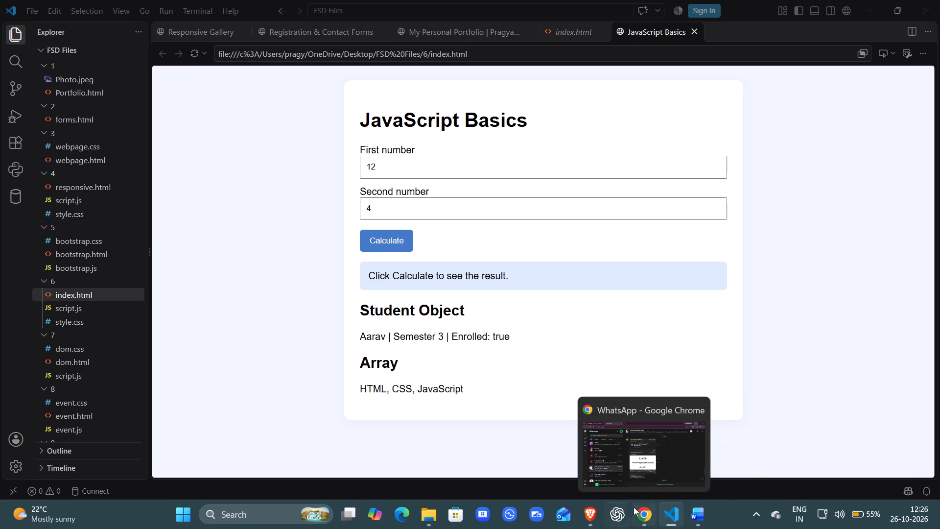
Switch back to File Explorer and open the dom HTML page from folder 7 of FSD Files in the browser.
click(709, 526)
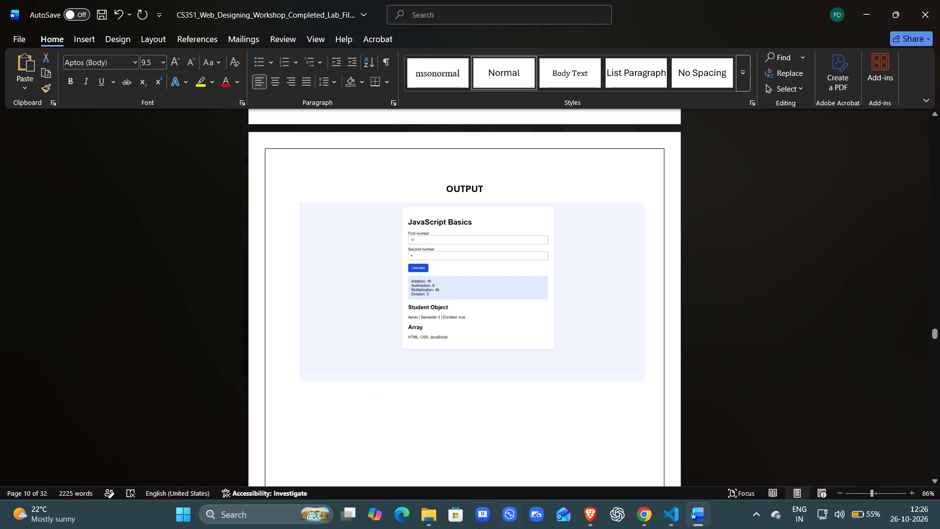
click(419, 525)
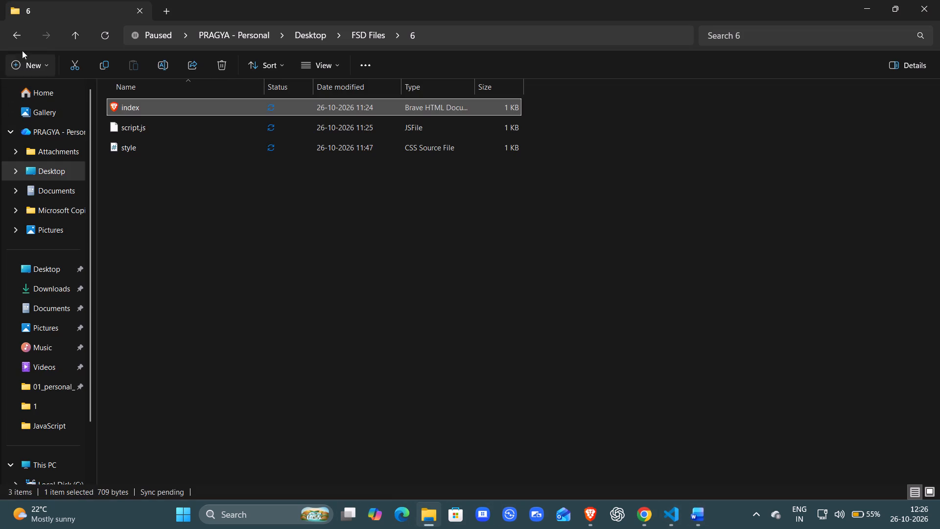
click(21, 42)
double_click(171, 232)
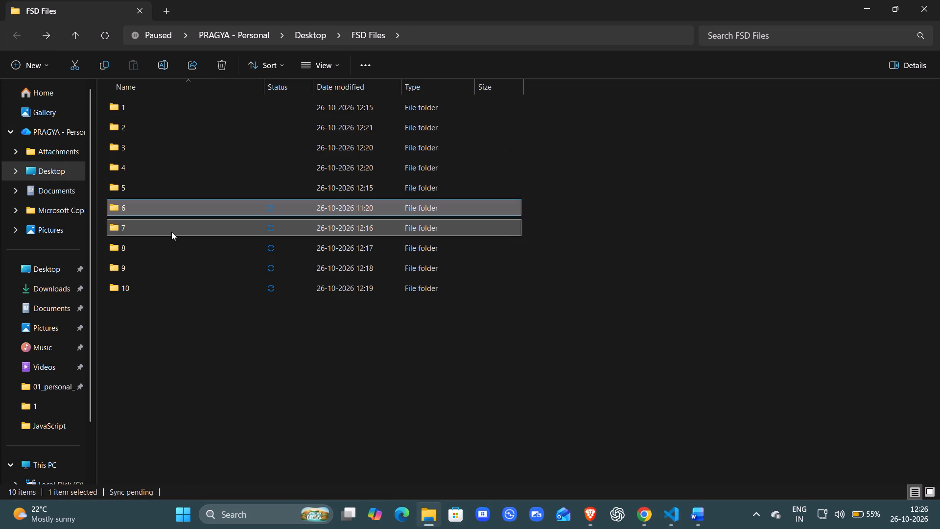
double_click(139, 125)
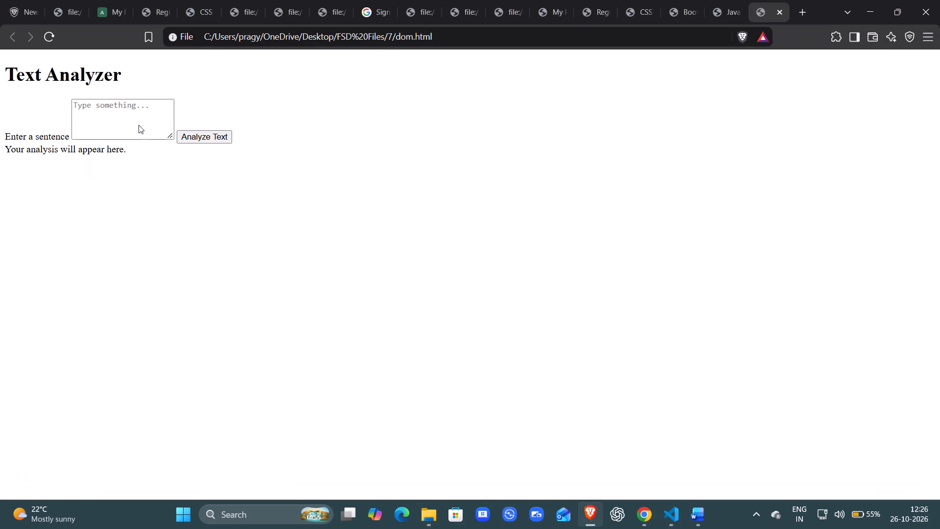
scroll(152, 191, up, 3)
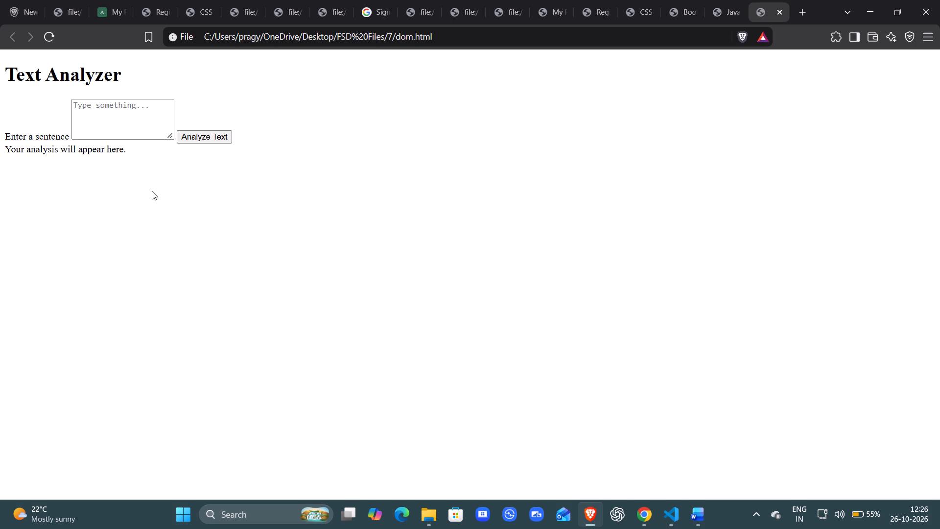
Switch to Visual Studio Code and preview folder 7's dom.html in the integrated browser.
click(678, 523)
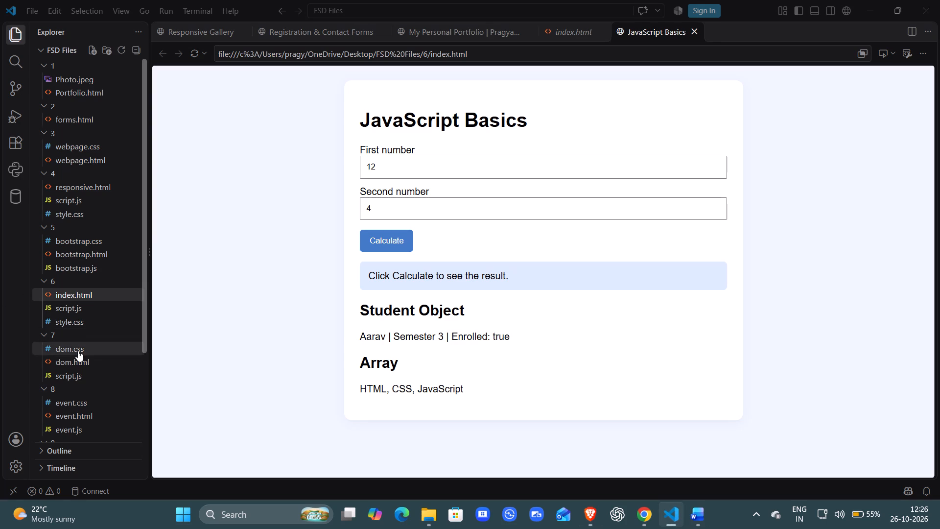
click(74, 337)
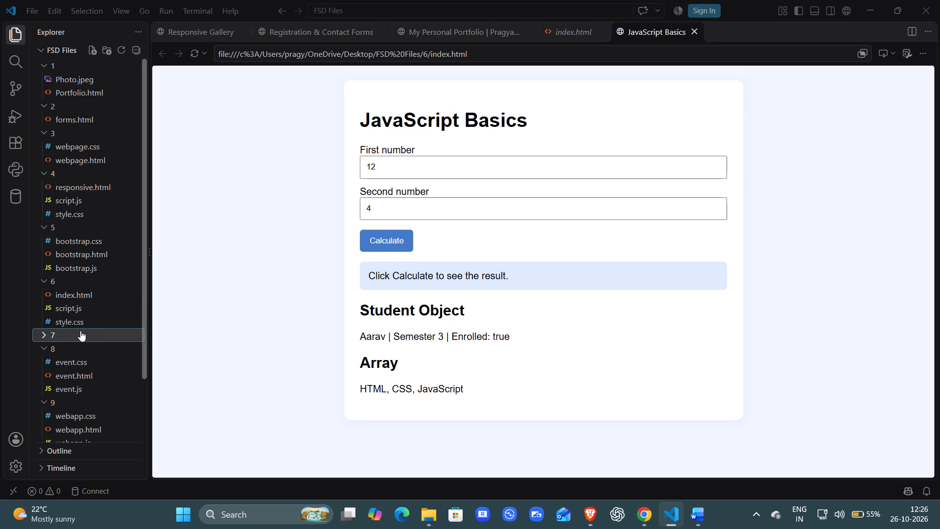
click(80, 333)
click(81, 363)
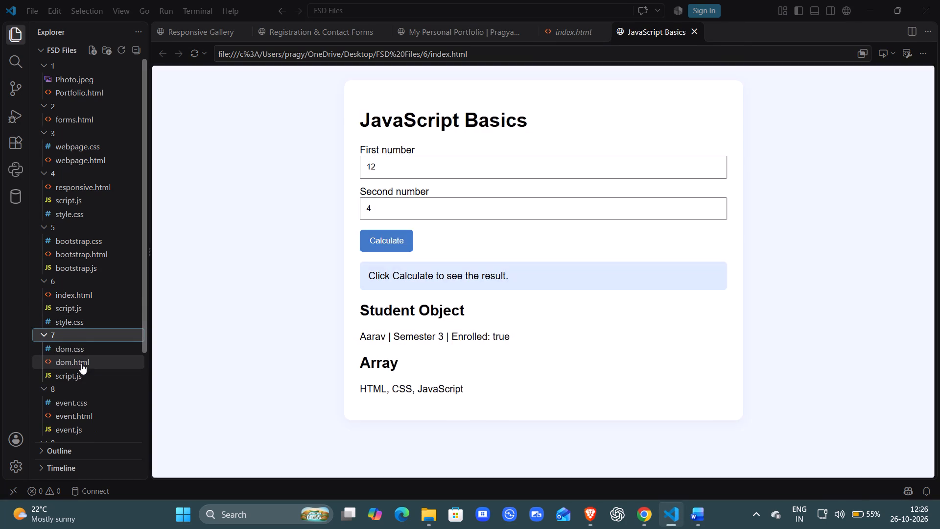
click(897, 29)
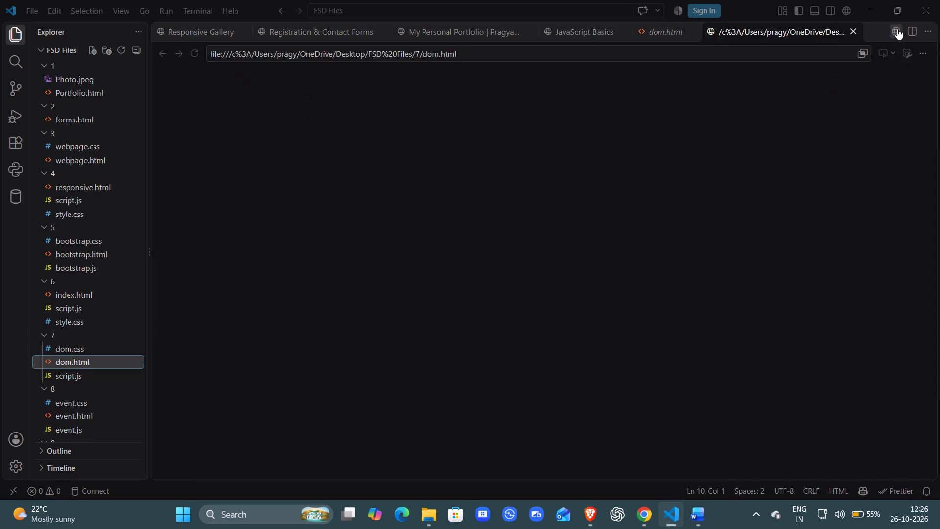
scroll(515, 327, down, 1)
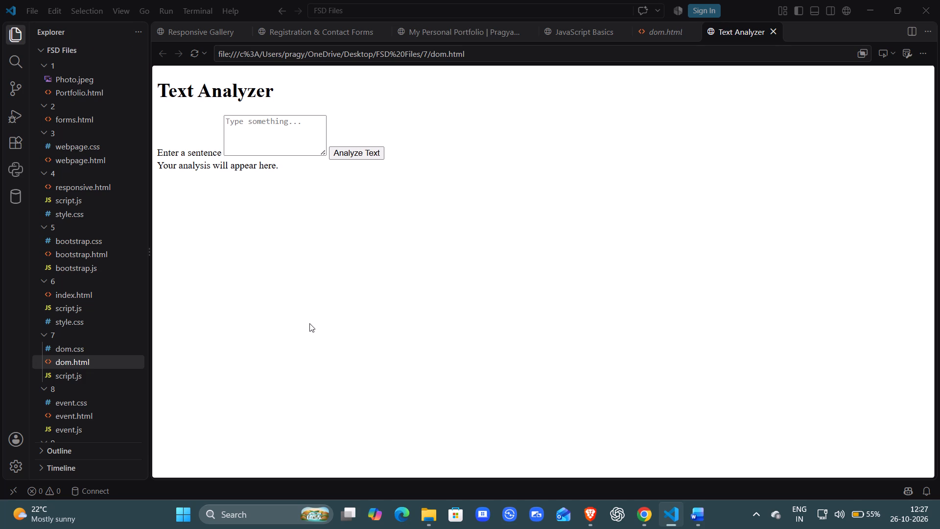
Examine the source of bootstrap.css and bootstrap.html in folder 5 and script.js in folder 6.
click(88, 238)
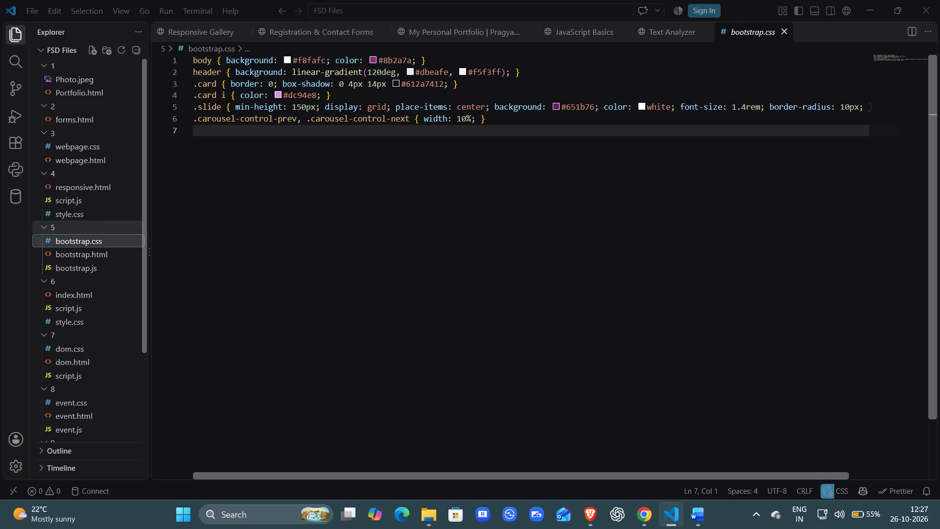
scroll(301, 214, up, 7)
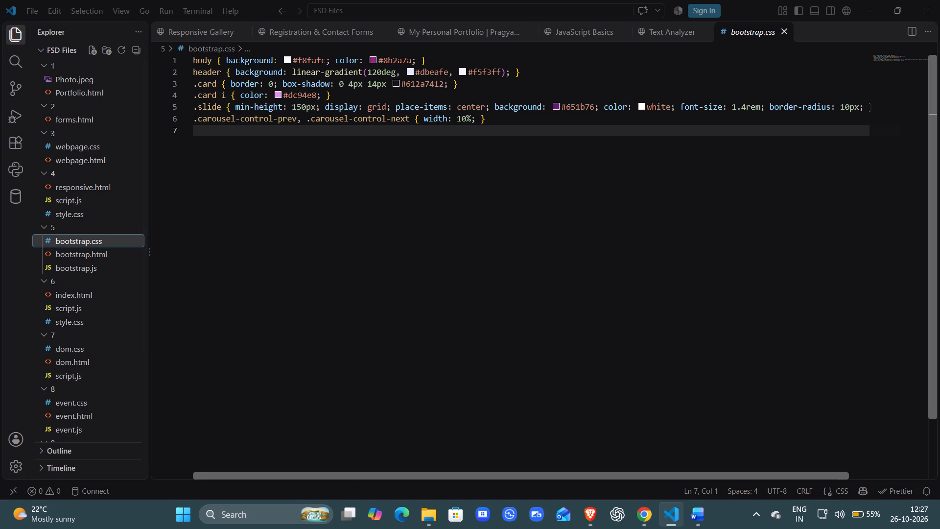
click(55, 255)
scroll(331, 201, up, 8)
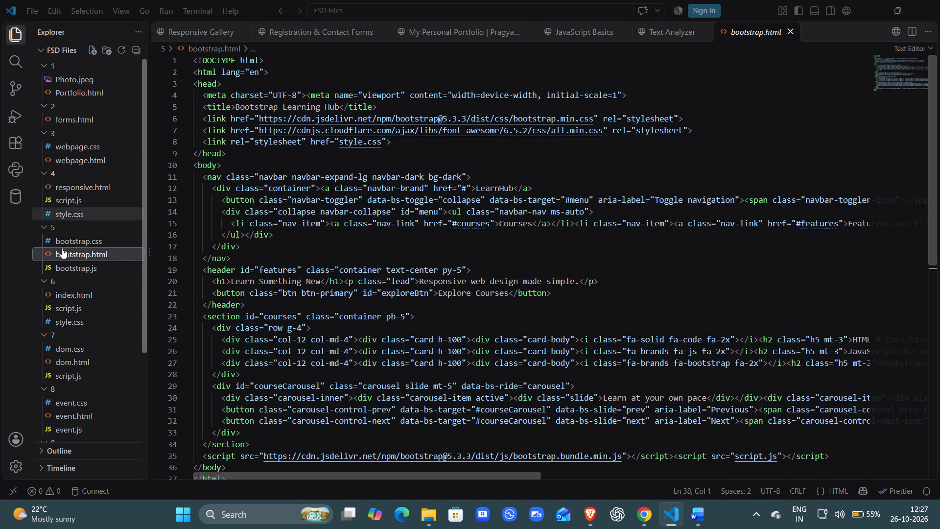
click(59, 307)
scroll(255, 250, up, 7)
scroll(255, 250, right, 1)
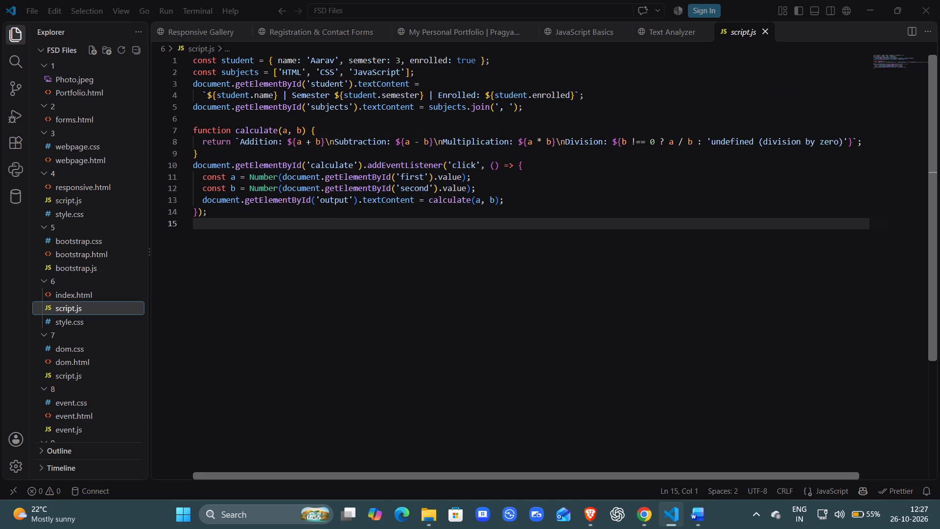
scroll(75, 153, up, 6)
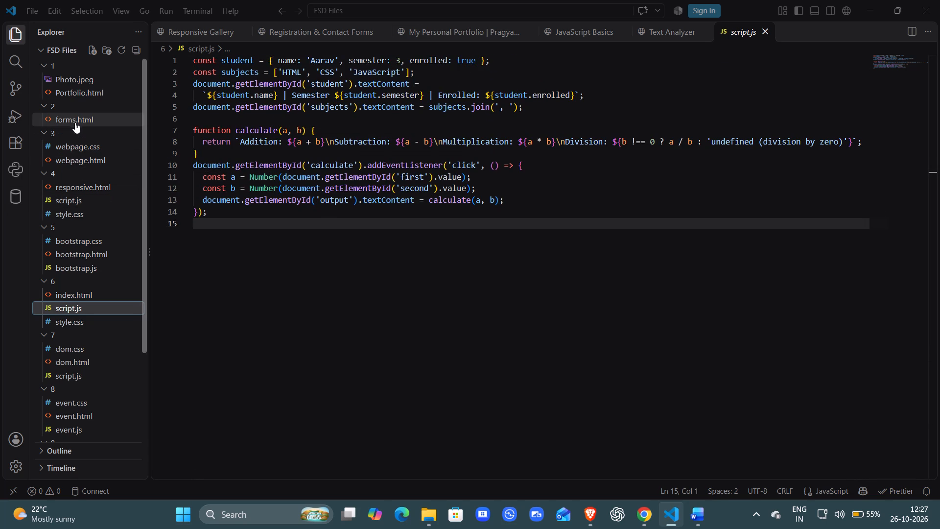
Rename forms.html in folder 2 as index.html.
click(75, 121)
right_click(75, 121)
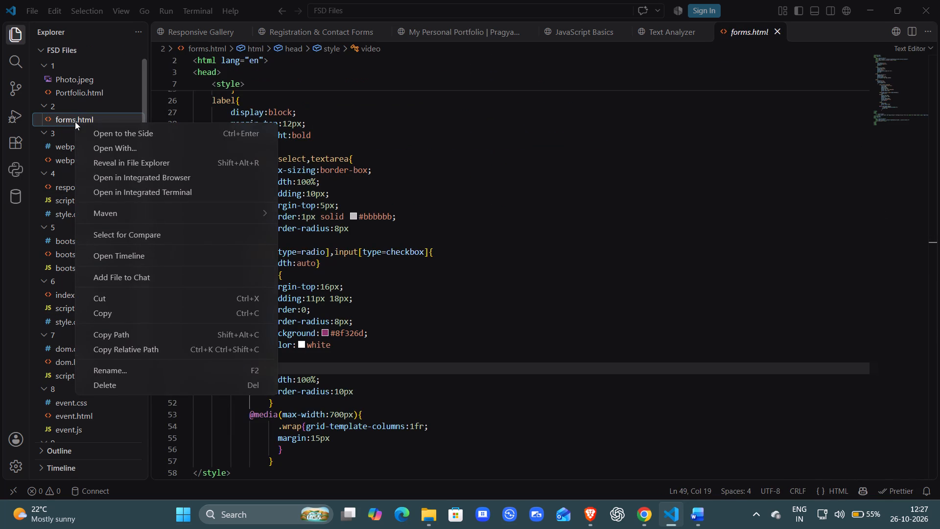
click(110, 374)
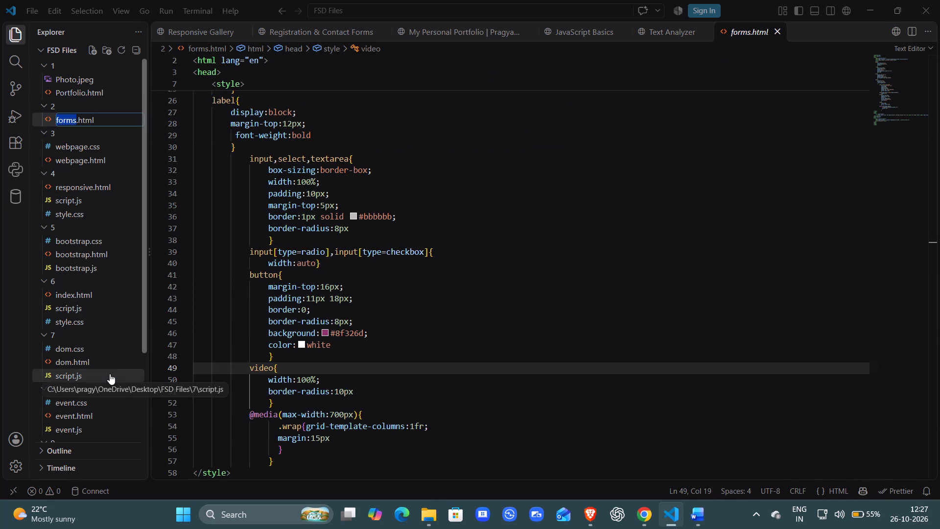
key(BackSpace)
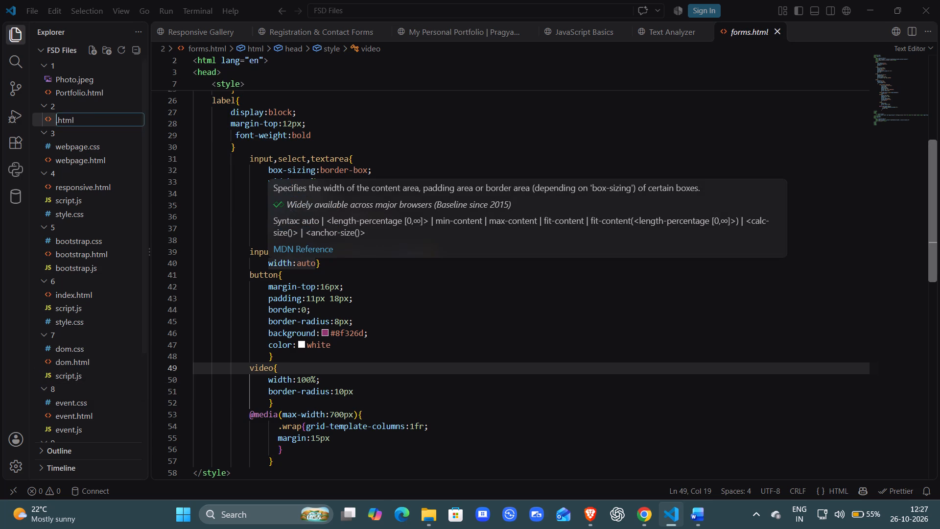
text(index)
Rename webpage.css in folder 3 as style.css.
click(94, 143)
right_click(94, 143)
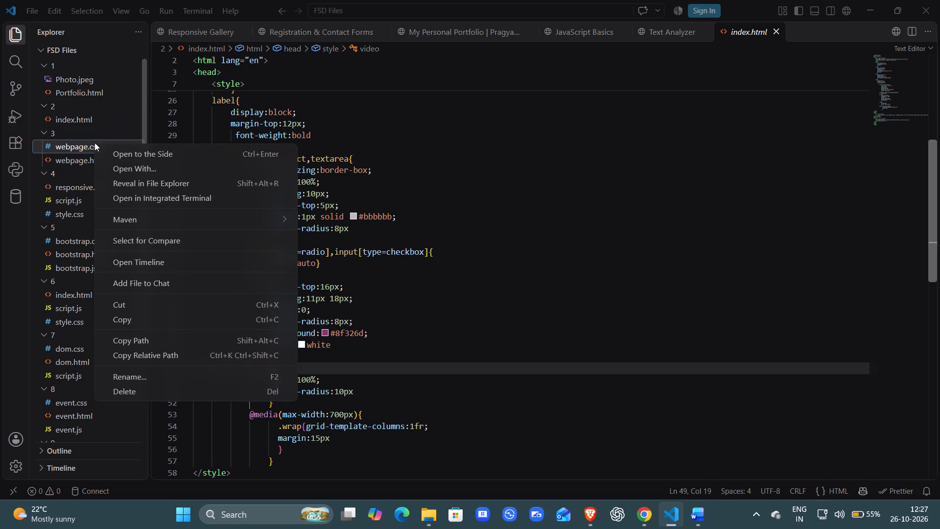
click(150, 379)
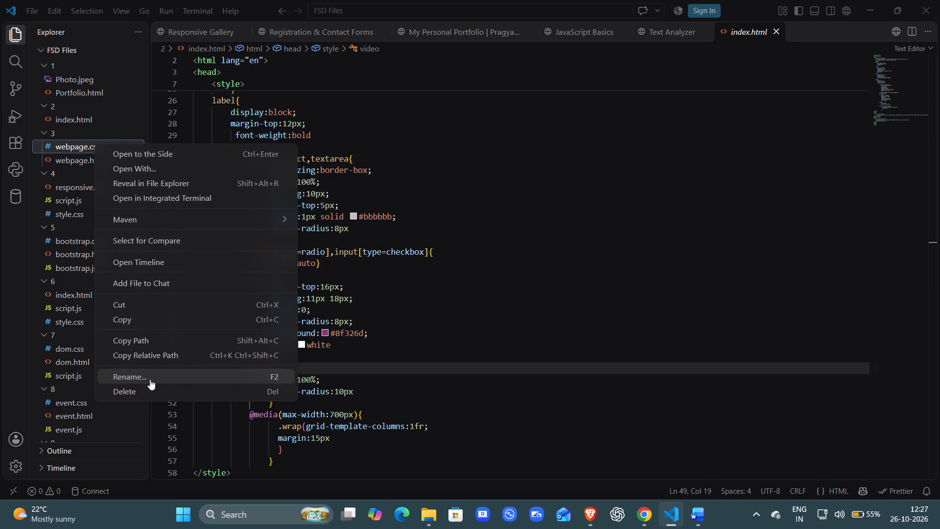
key(BackSpace)
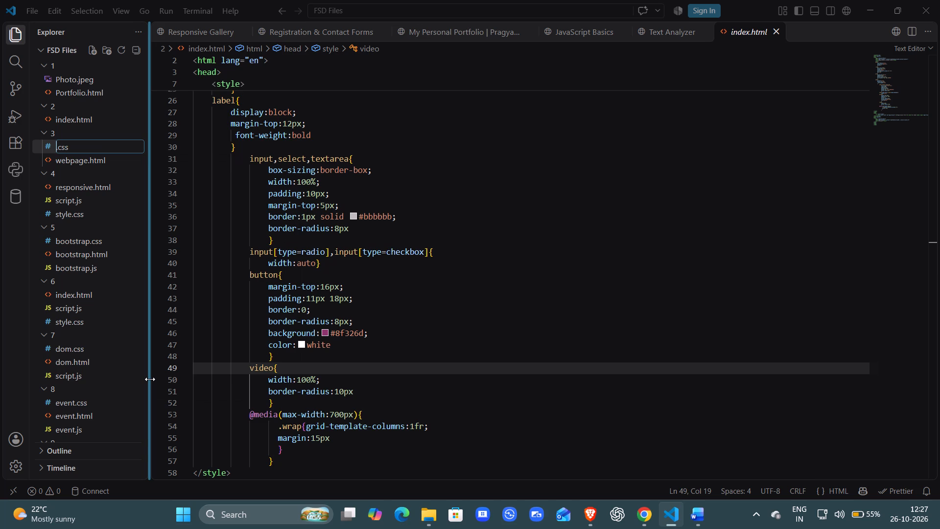
key(i)
text(ndex)
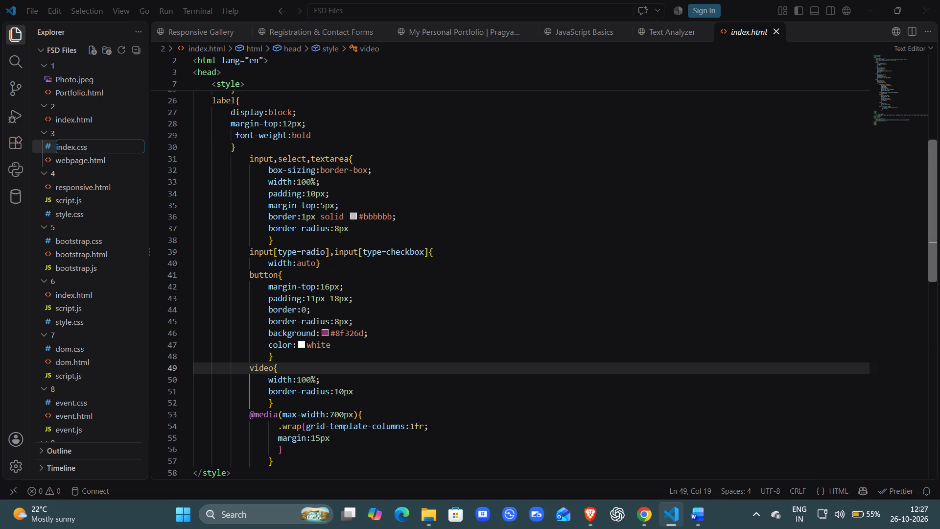
key(BackSpace)
key(BackSpace)
key(BackSpace)
key(BackSpace)
key(BackSpace)
text(st)
text(yle)
Rename webpage.html in folder 3 as index.html.
click(96, 160)
right_click(96, 160)
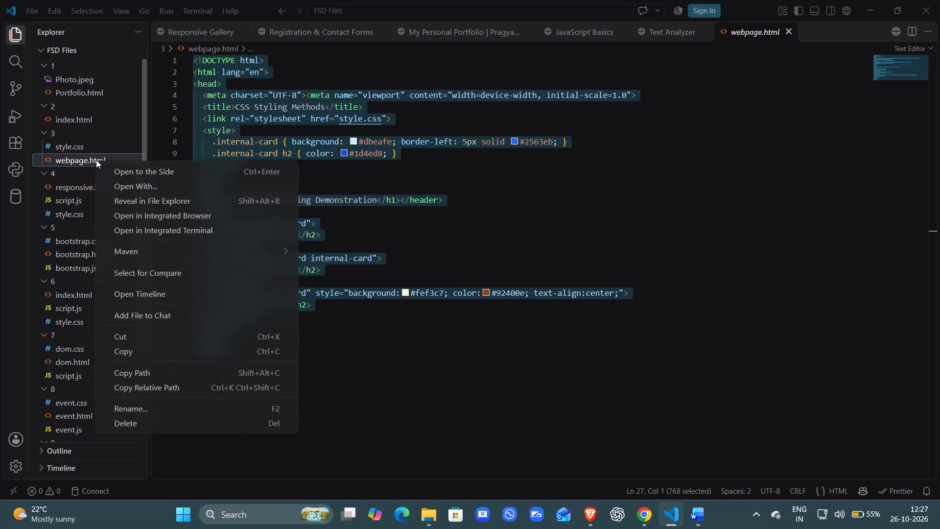
click(147, 405)
key(BackSpace)
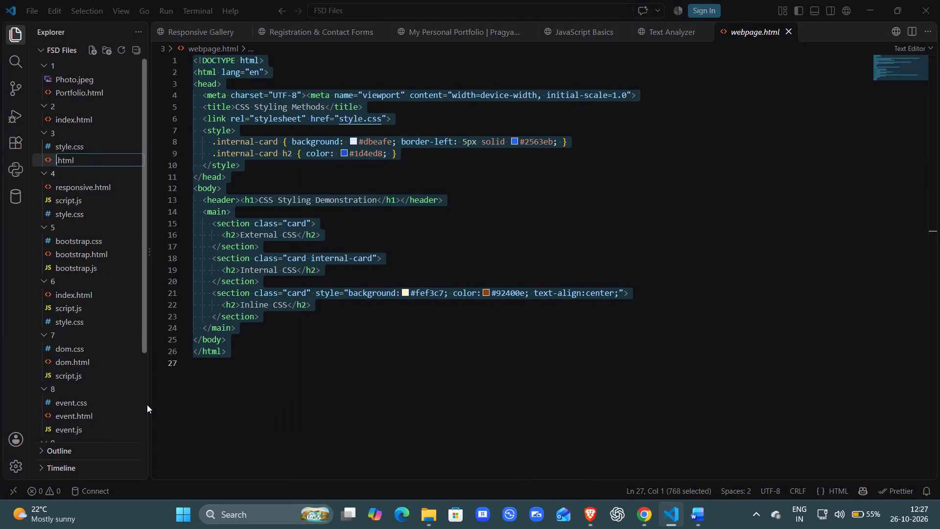
text(index)
Rename responsive.html in folder 4 as index.html.
click(73, 190)
right_click(73, 190)
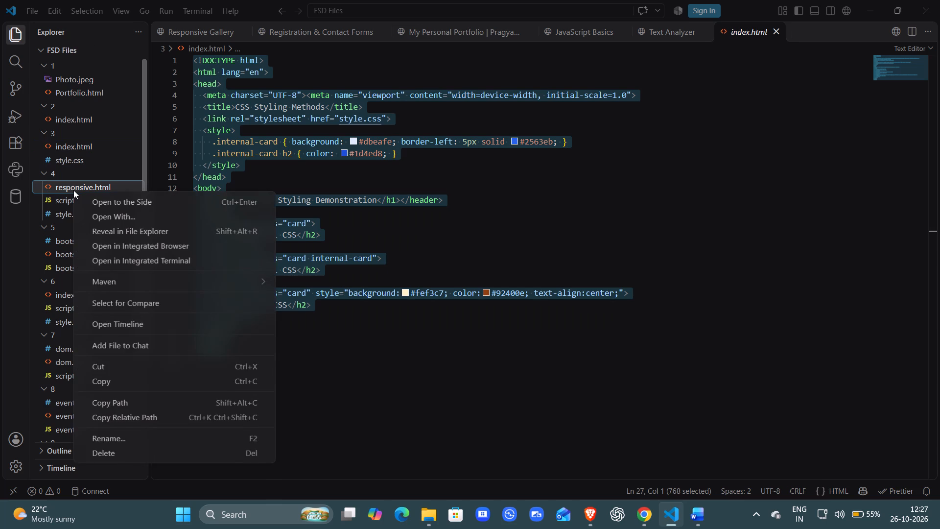
click(116, 440)
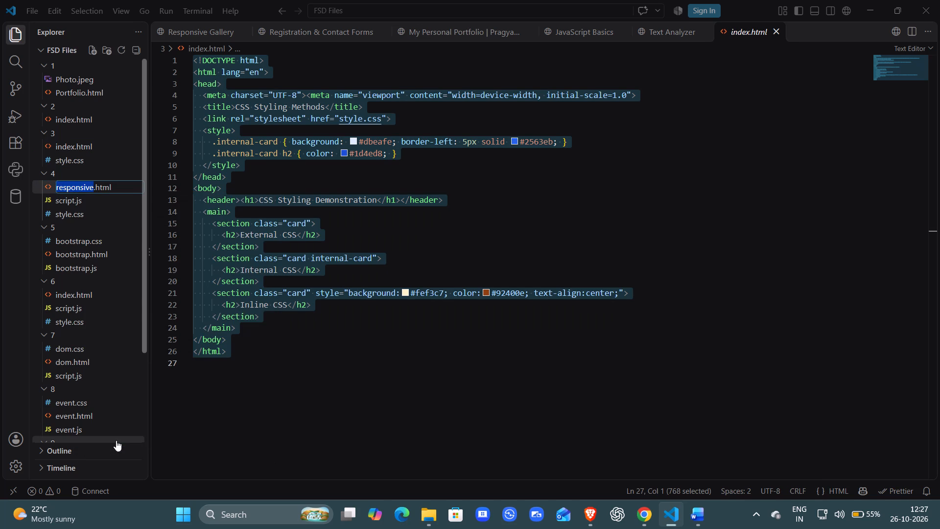
key(BackSpace)
text(index)
Rename bootstrap.css in folder 5 as style.css.
click(75, 243)
right_click(75, 243)
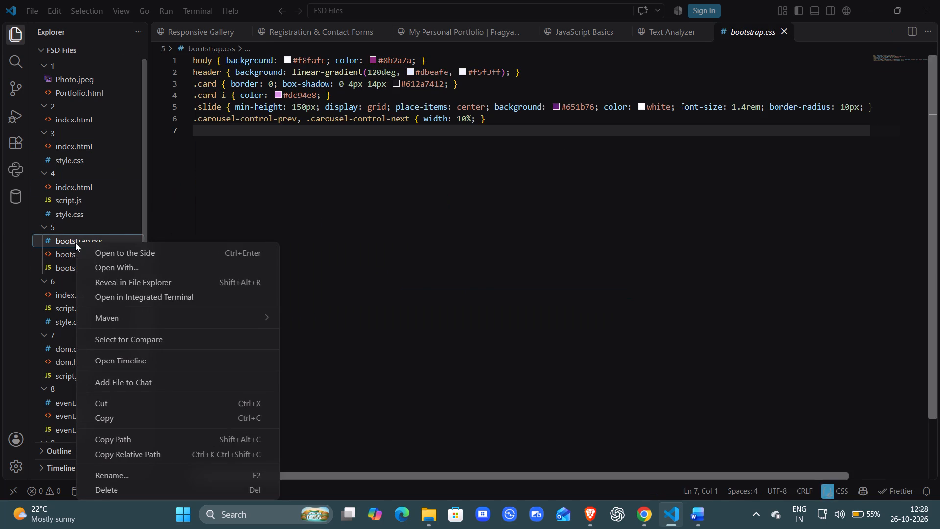
click(115, 481)
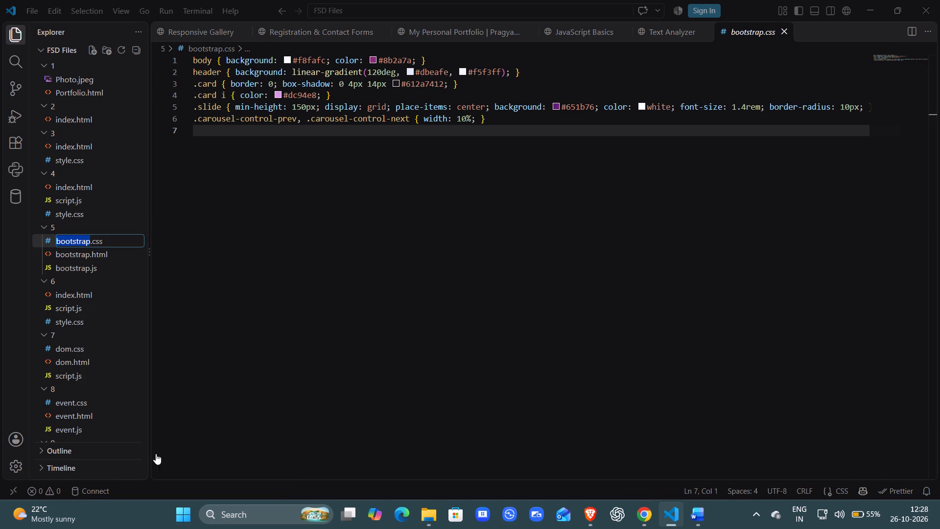
key(BackSpace)
text(style)
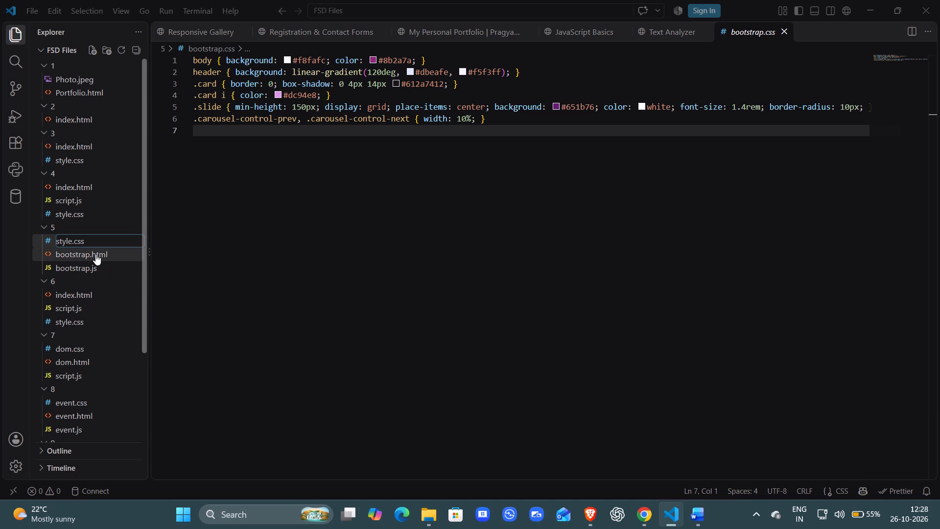
Rename bootstrap.js in folder 5 as script.js.
click(95, 254)
right_click(95, 254)
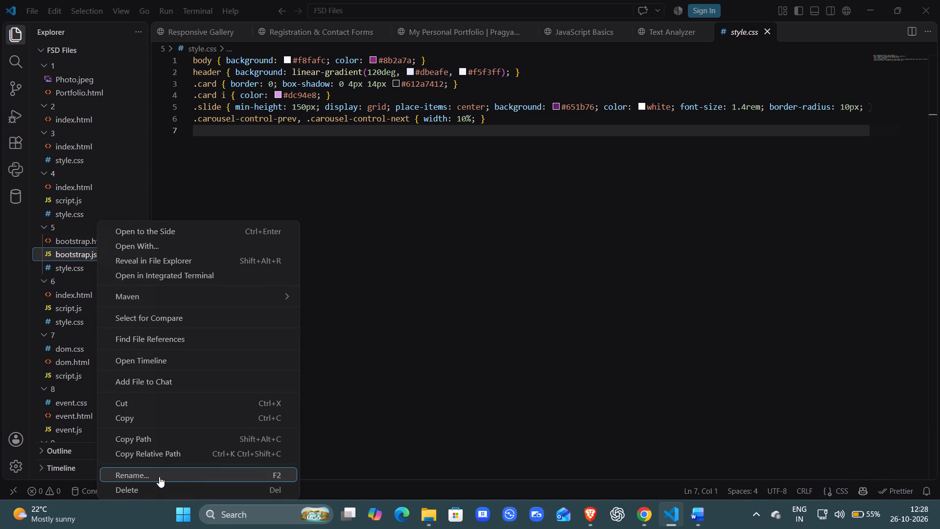
click(159, 477)
key(BackSpace)
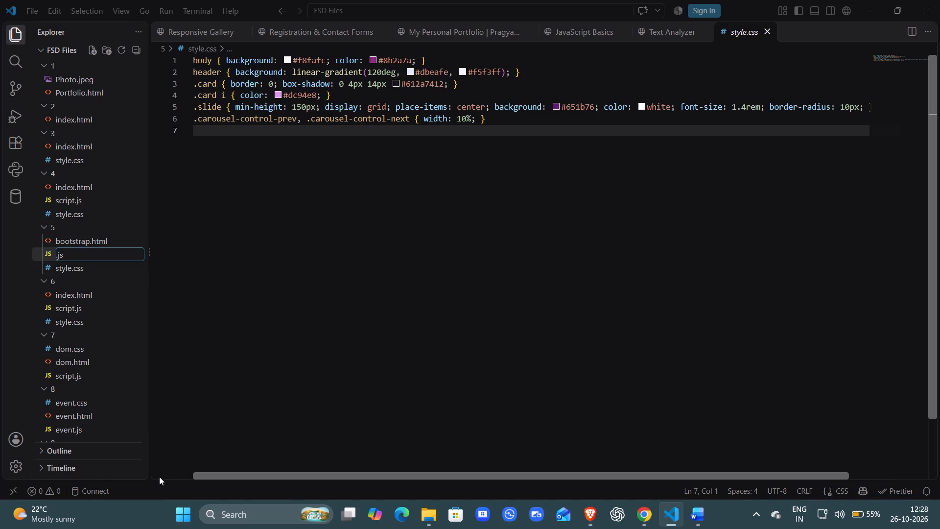
text(script)
Rename bootstrap.html in folder 5 as index.html.
click(86, 241)
right_click(86, 241)
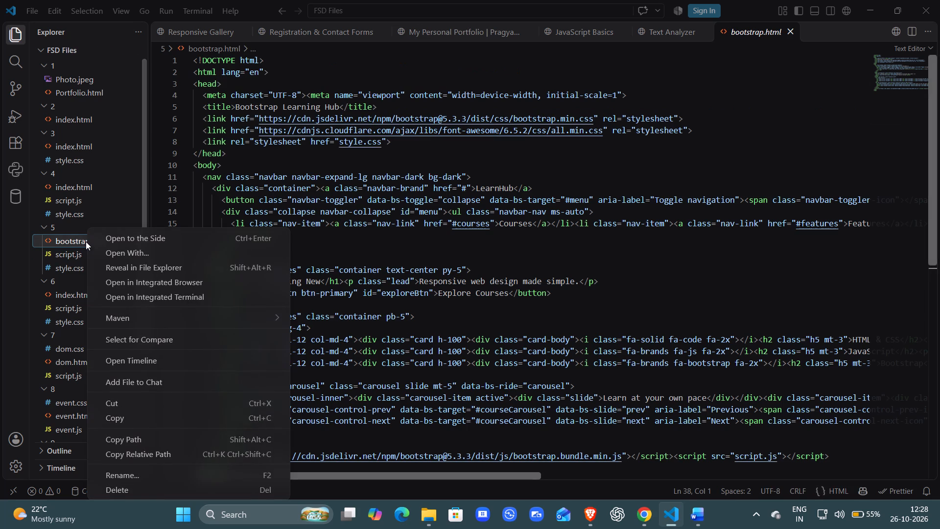
click(144, 472)
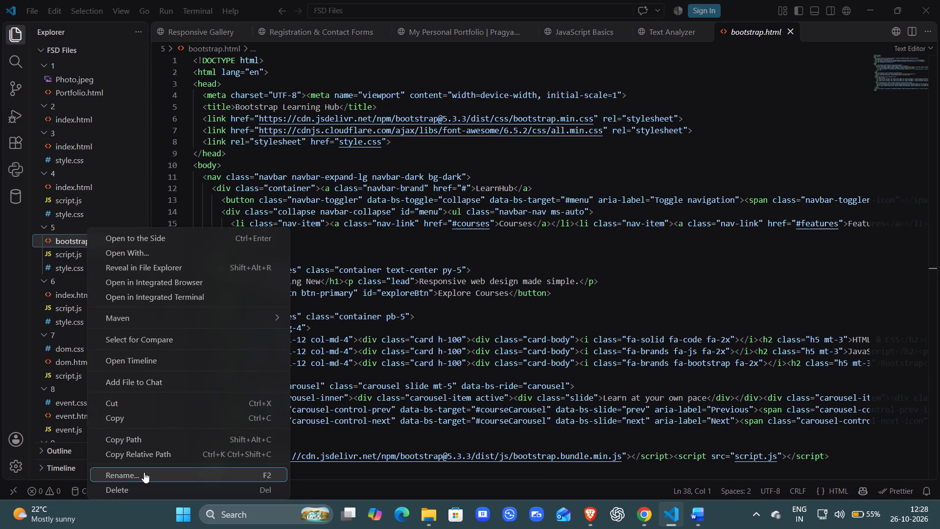
key(BackSpace)
text(inde)
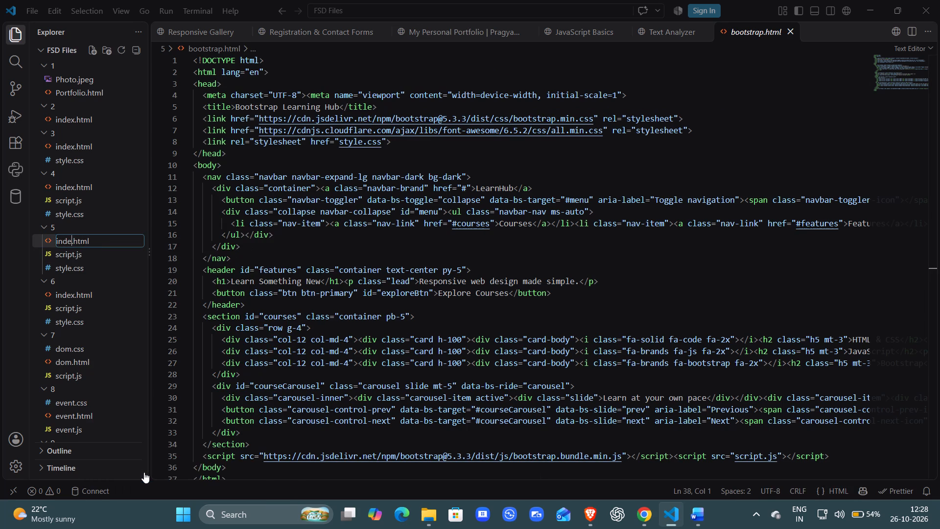
key(x)
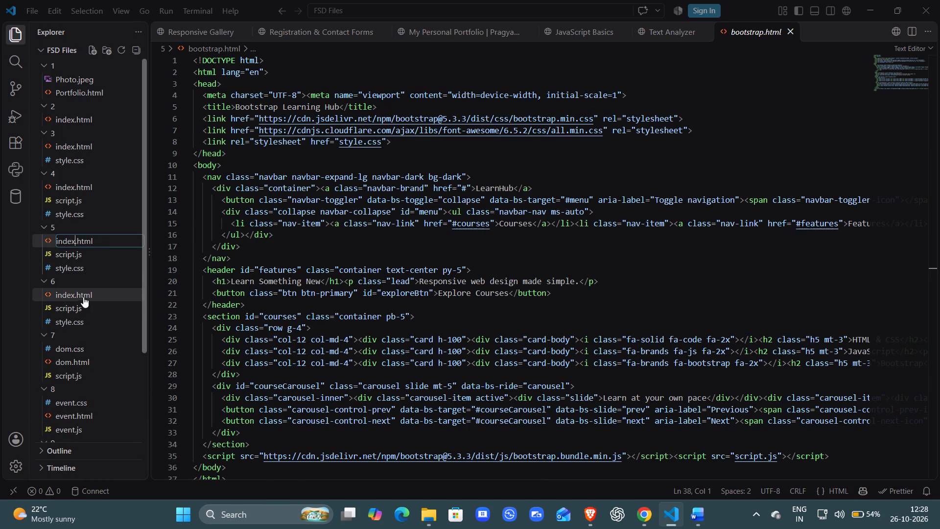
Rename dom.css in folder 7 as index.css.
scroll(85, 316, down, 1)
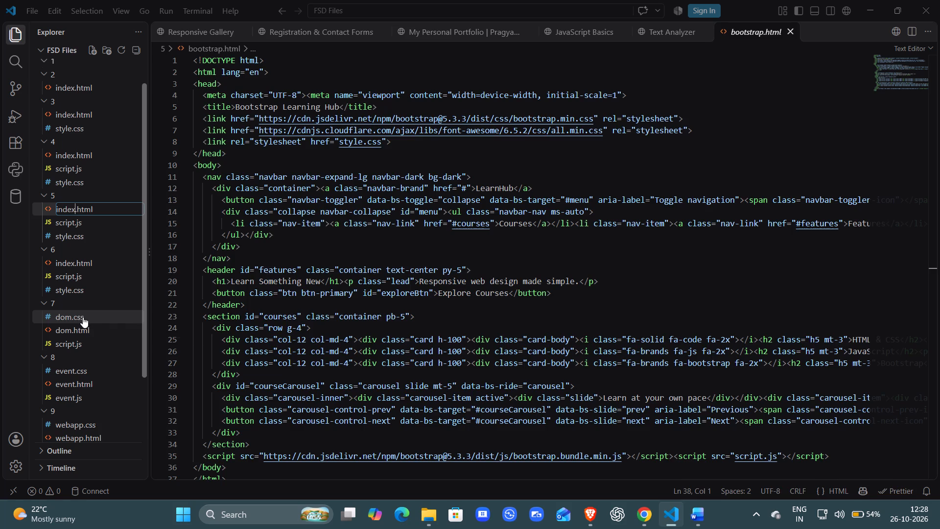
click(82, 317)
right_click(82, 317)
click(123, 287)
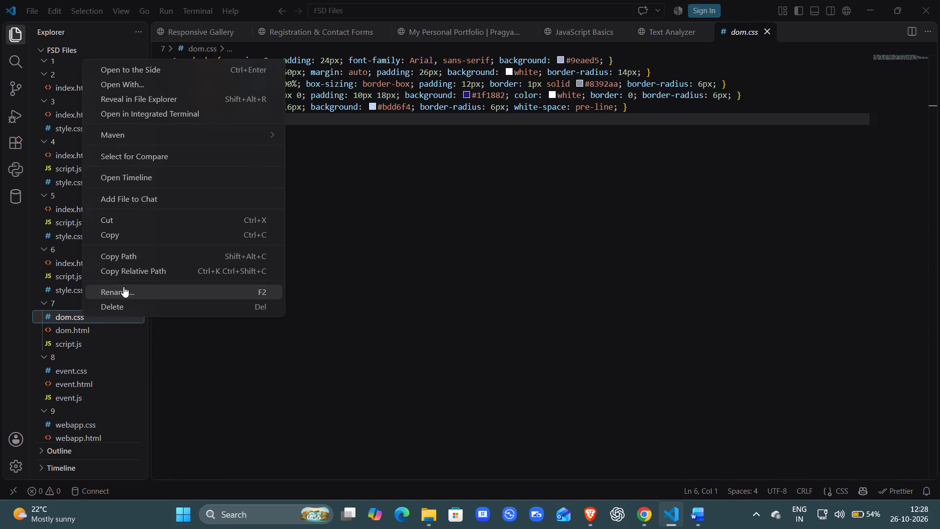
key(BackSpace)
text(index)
Rename folder 7's index.css as style.css.
click(96, 335)
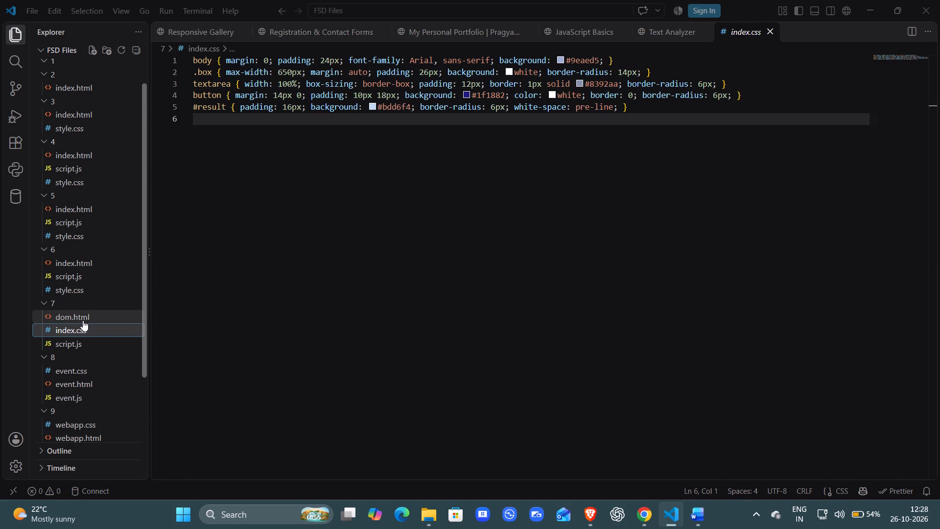
right_click(82, 328)
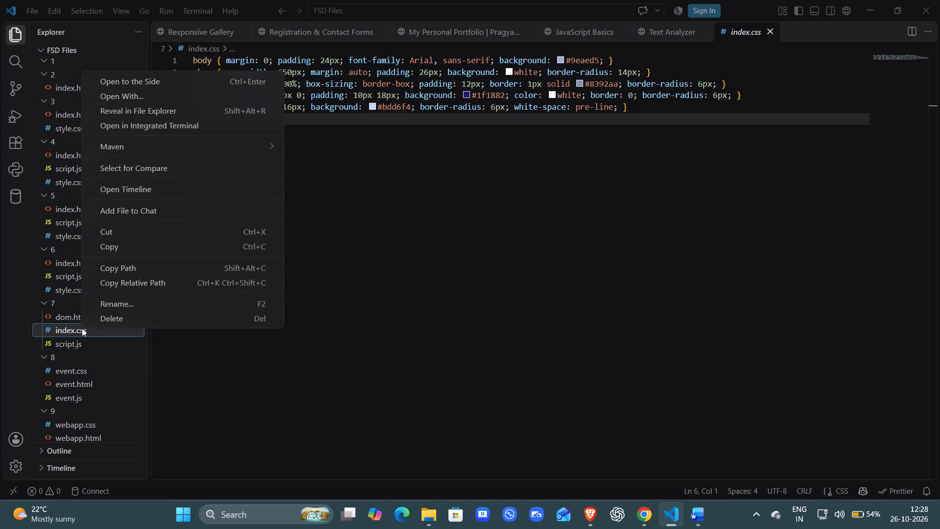
click(100, 299)
key(BackSpace)
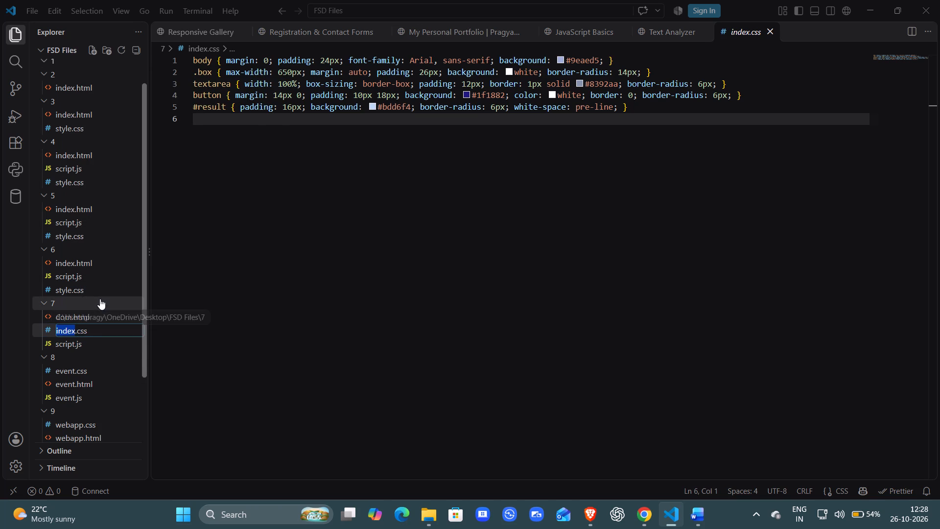
text(style)
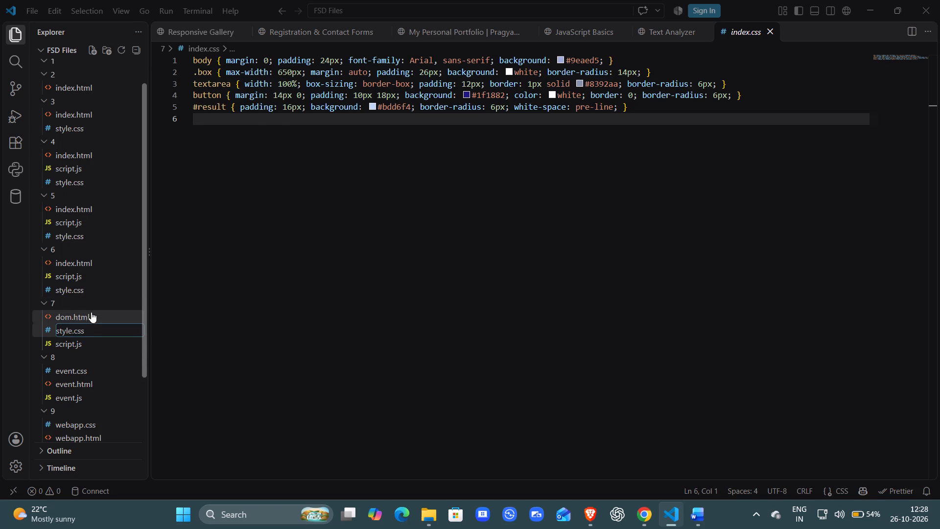
Rename dom.html in folder 7 as index.html.
click(91, 313)
right_click(91, 313)
click(108, 289)
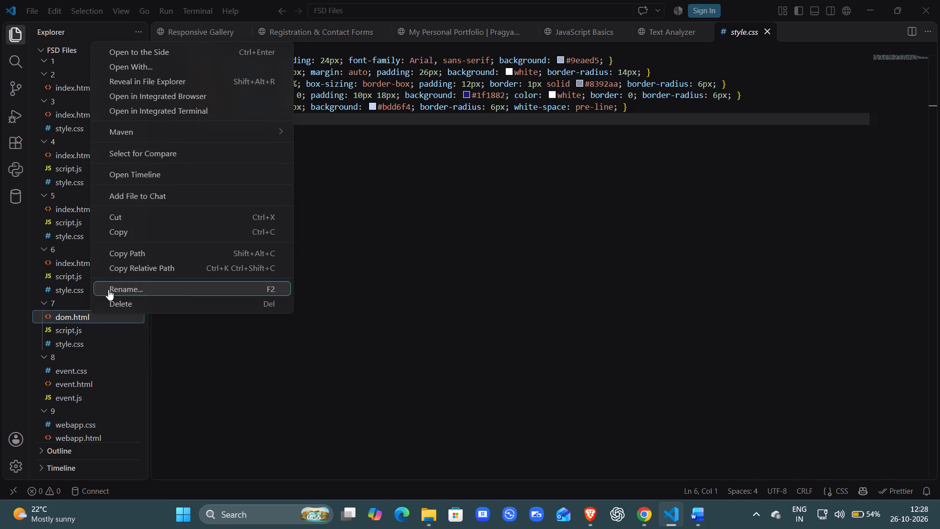
key(BackSpace)
text(index)
click(84, 341)
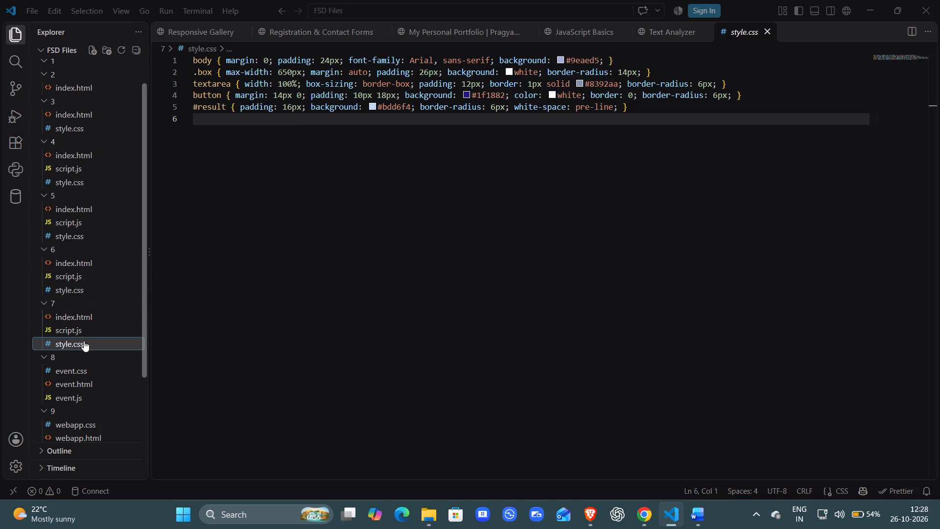
Rename event.css in folder 8 as style.css.
right_click(93, 372)
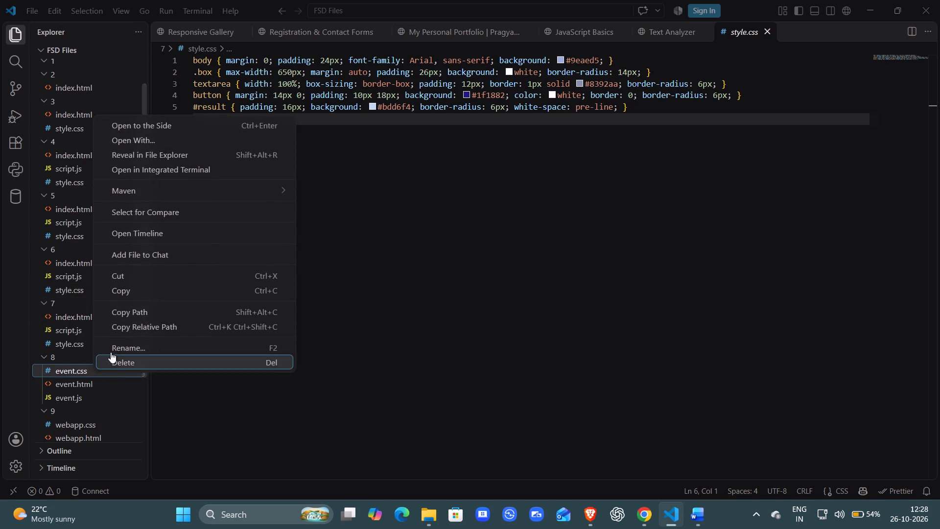
click(112, 351)
key(BackSpace)
text(style)
Rename event.js in folder 8 as script.js.
click(99, 382)
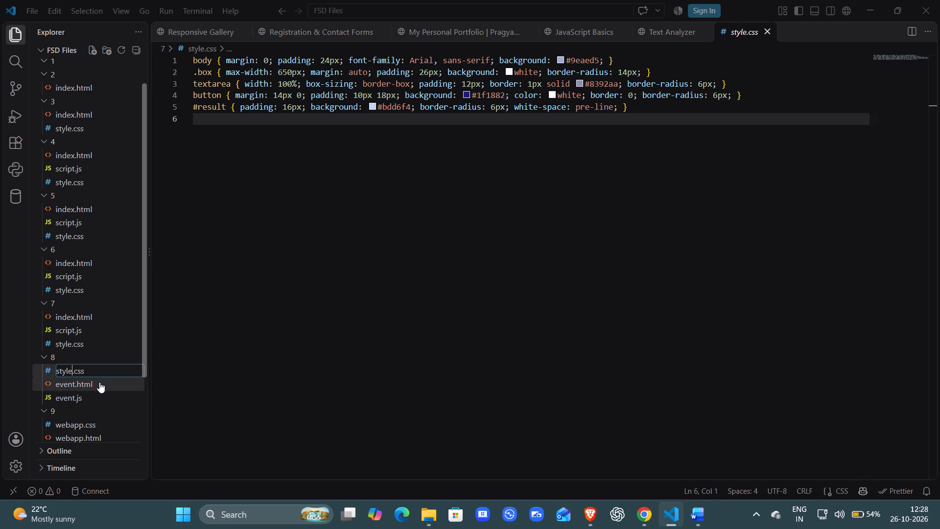
right_click(99, 382)
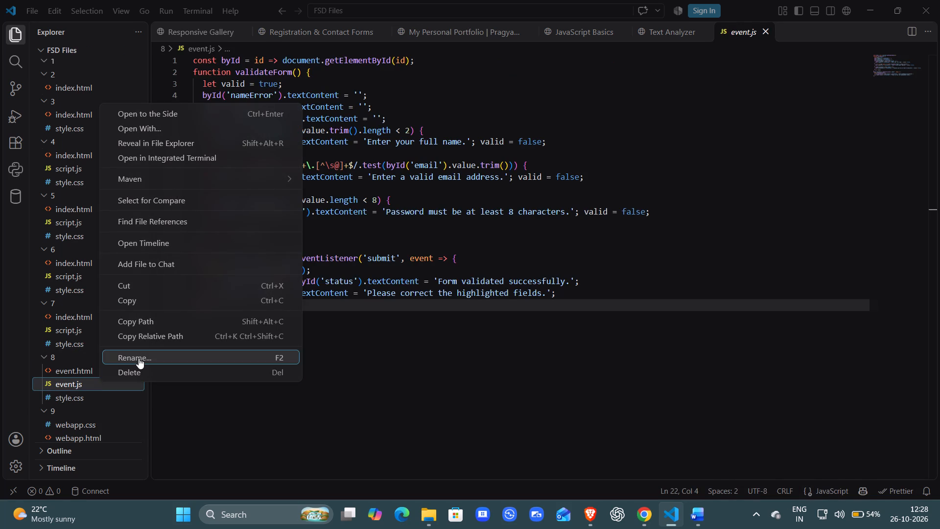
click(139, 358)
key(BackSpace)
text(script)
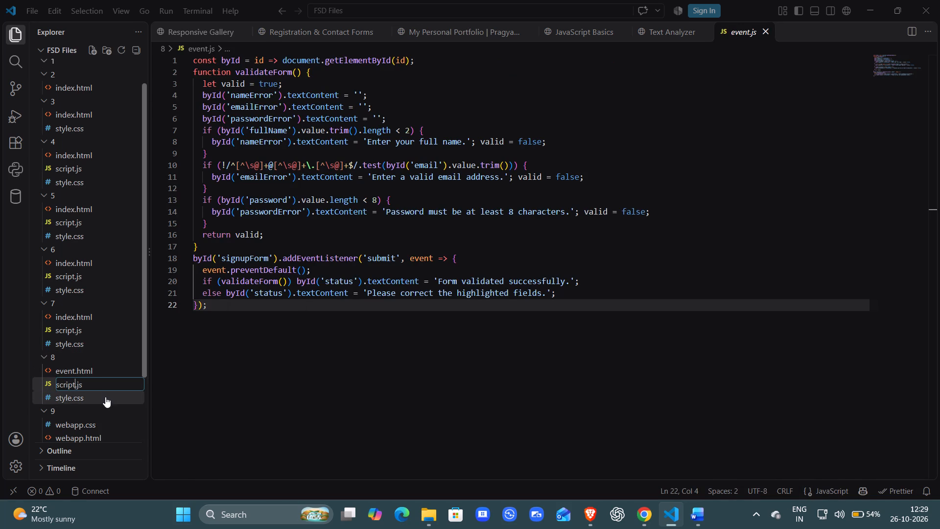
Rename webapp.css in folder 9 as style.css.
scroll(99, 418, down, 2)
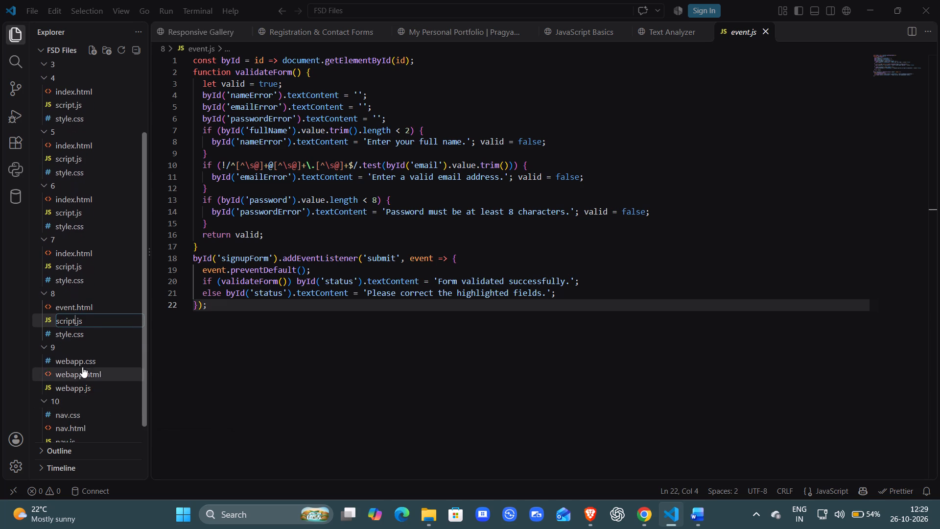
click(81, 365)
right_click(81, 365)
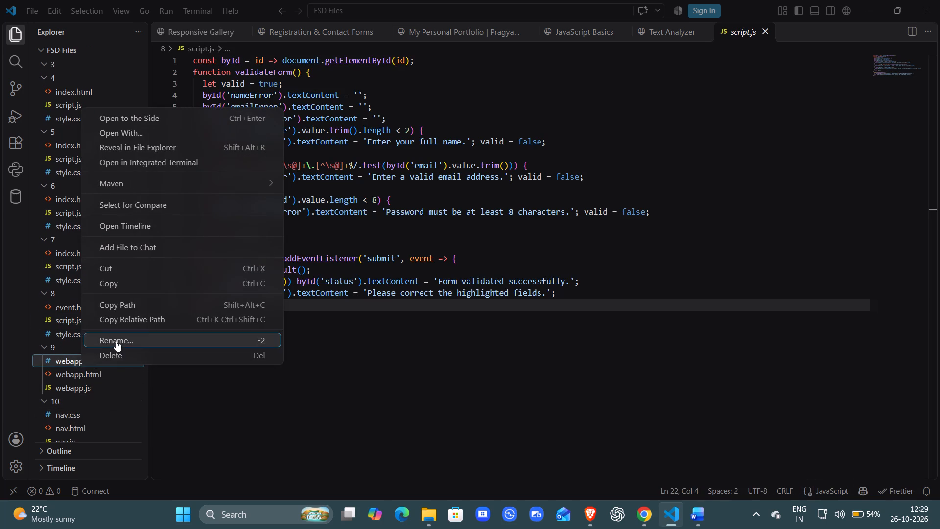
click(116, 341)
key(BackSpace)
text(styl)
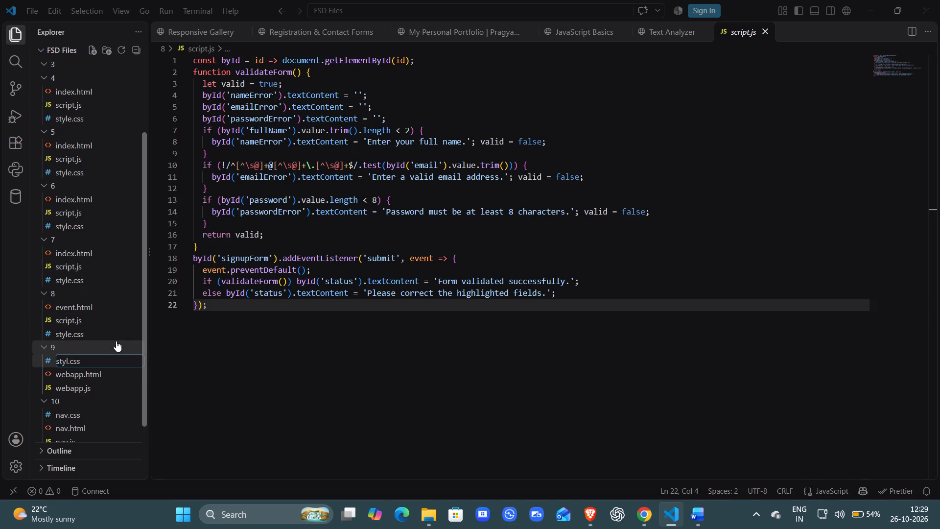
key(e)
Rename webapp.html in folder 9 as index.html.
click(97, 372)
right_click(97, 372)
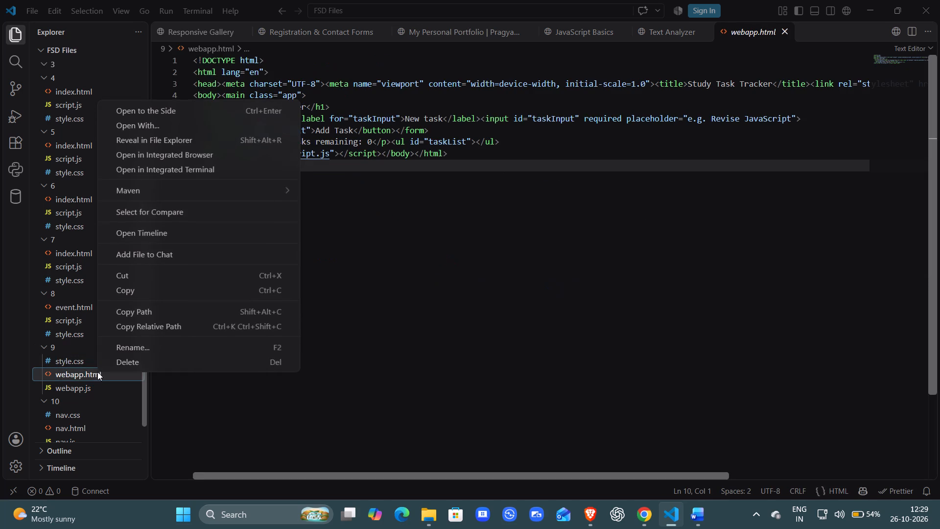
click(126, 349)
key(BackSpace)
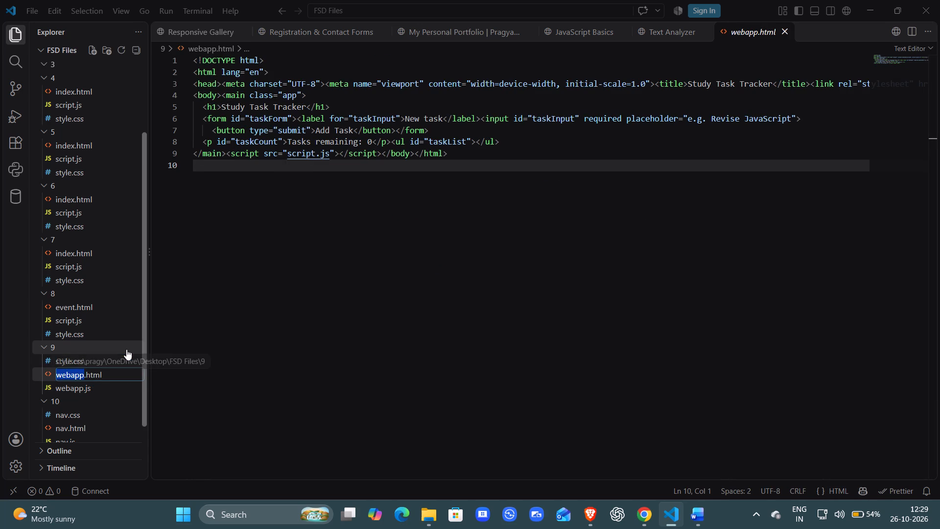
text(index)
key(Return)
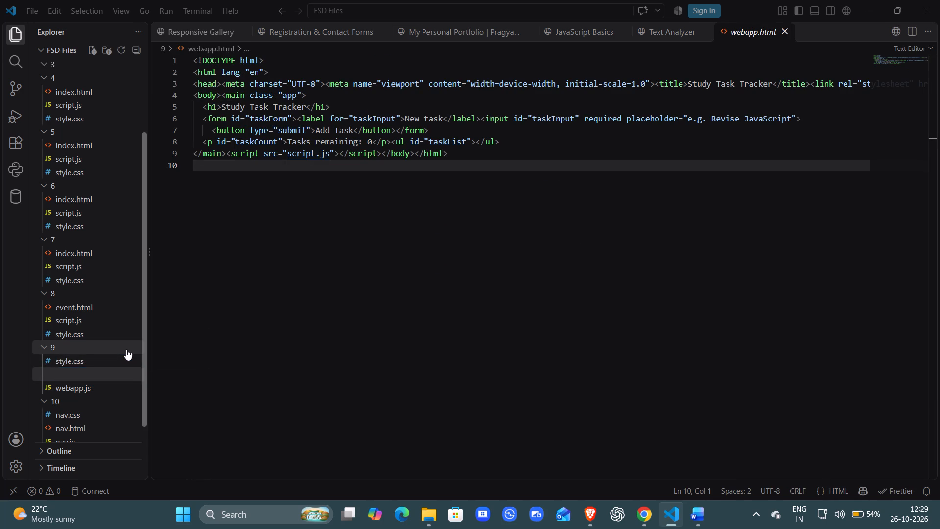
Rename webapp.js in folder 9 as script.js.
click(85, 388)
right_click(85, 388)
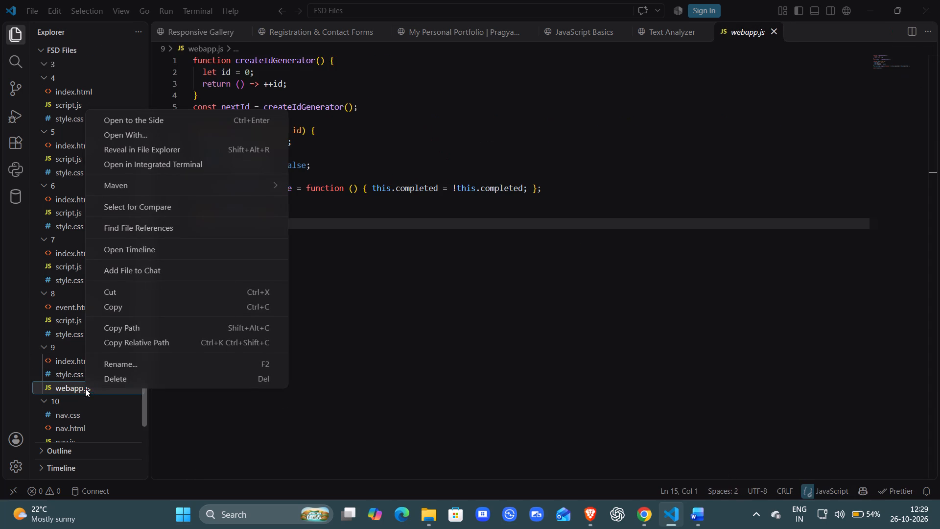
click(103, 358)
key(BackSpace)
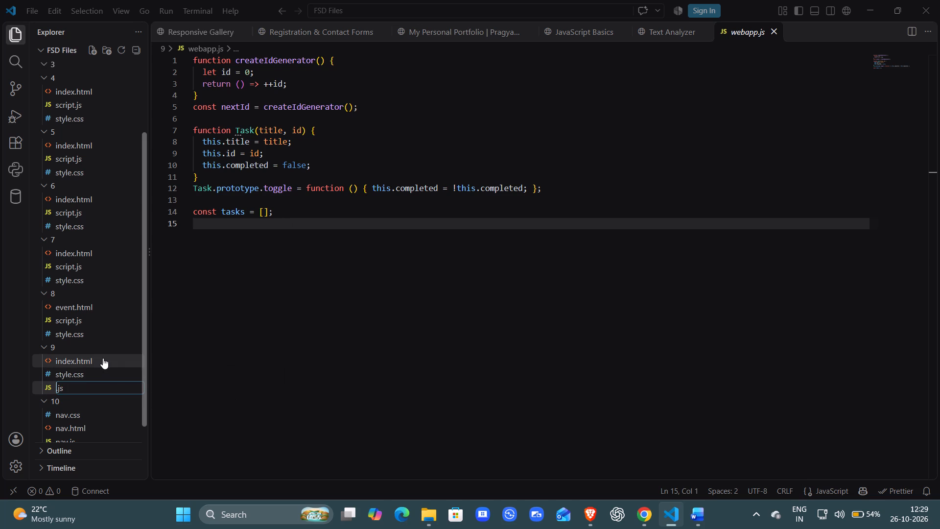
text(script)
key(Return)
Rename nav.css in folder 10 as style.css.
scroll(94, 393, down, 1)
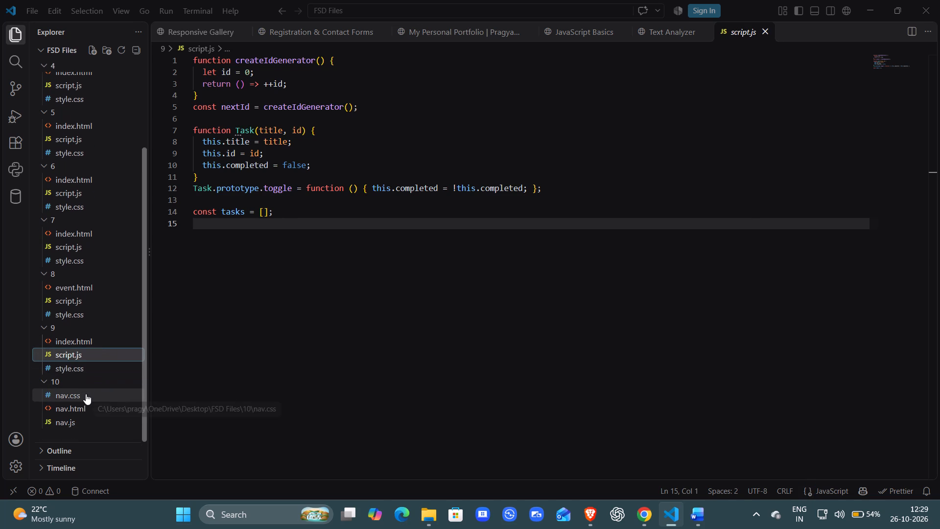
click(86, 394)
right_click(86, 394)
click(106, 368)
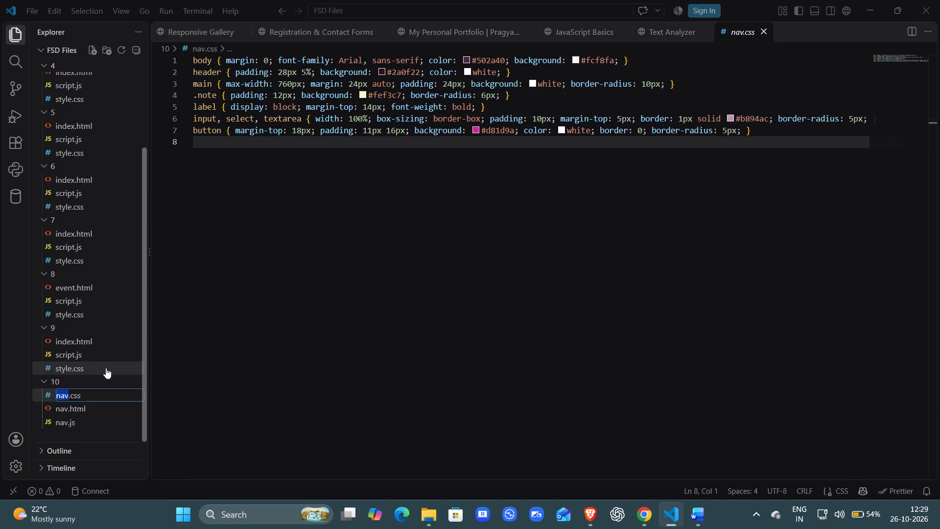
key(BackSpace)
text(style)
Rename nav.js in folder 10 as script.js.
click(87, 409)
right_click(87, 409)
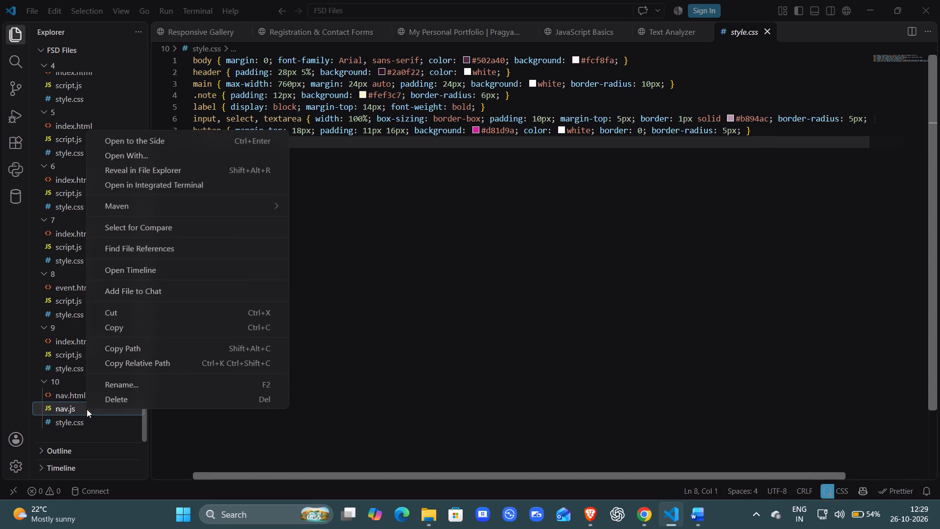
click(116, 385)
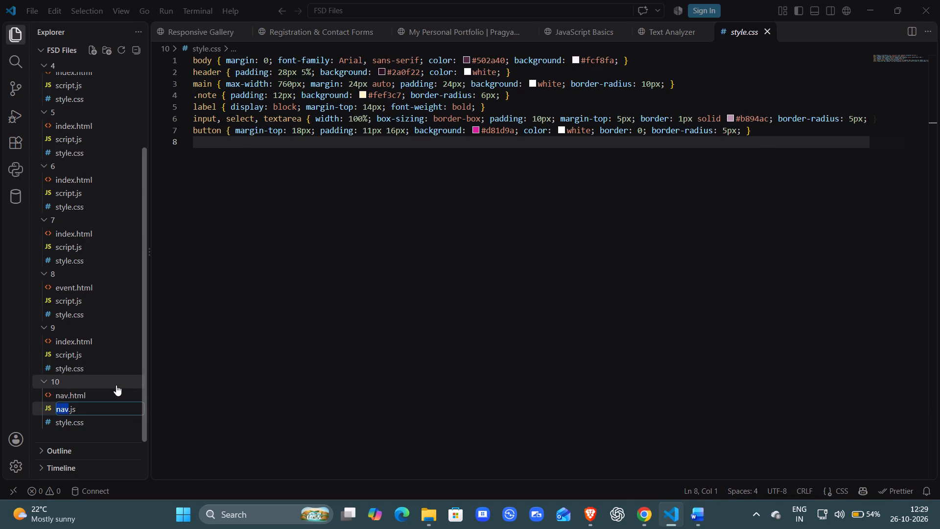
key(BackSpace)
text(script)
key(Return)
double_click(100, 421)
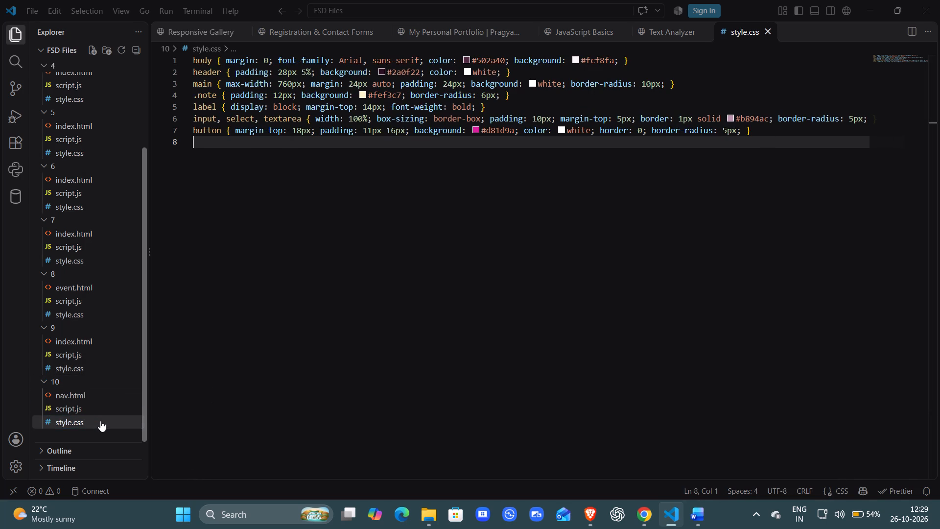
Rename nav.html in folder 10 as index.html.
click(86, 393)
right_click(86, 393)
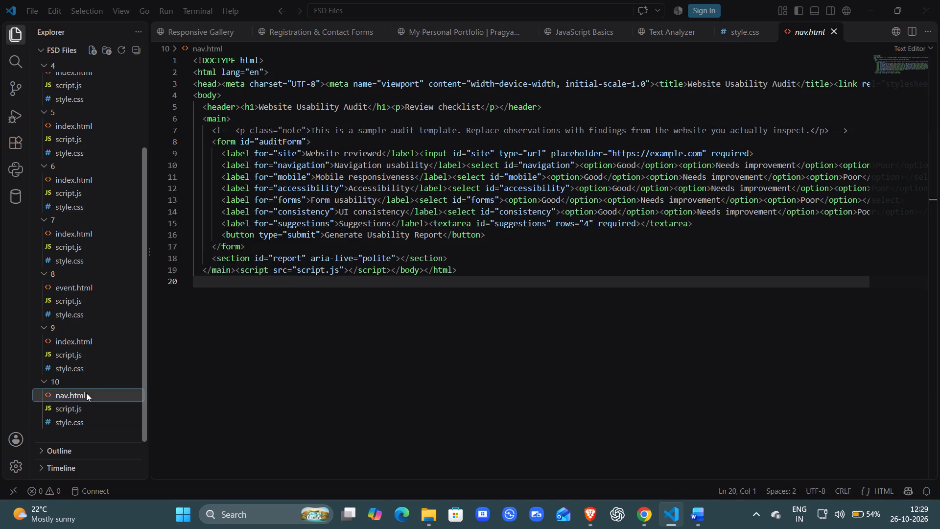
click(107, 373)
key(BackSpace)
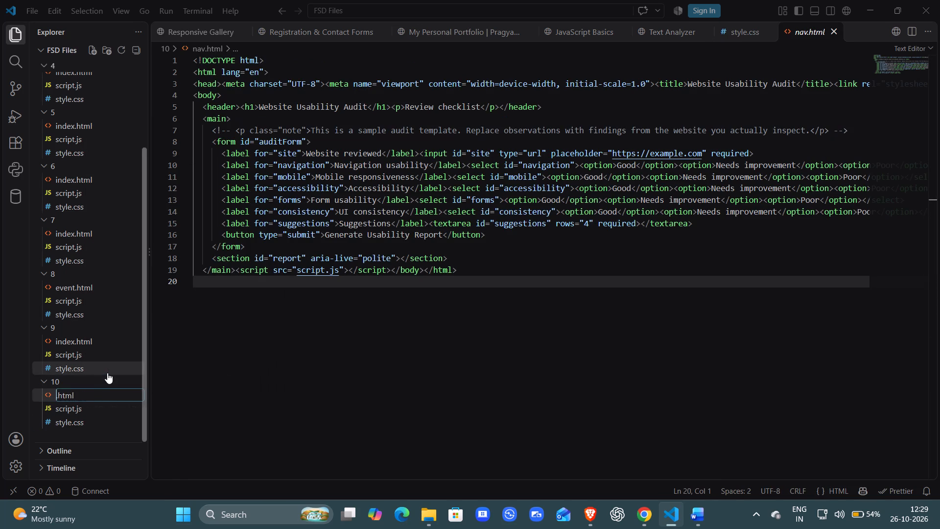
text(index)
key(Return)
Preview Portfolio.html from folder 1 and the index.html pages from folders 2, 3 and 4 in the integrated browser to check their rendering.
scroll(91, 161, up, 11)
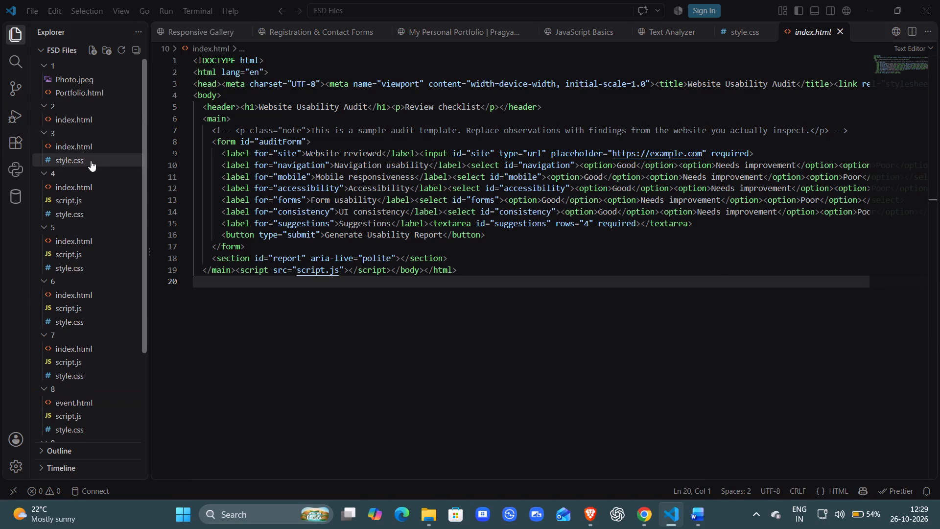
click(91, 89)
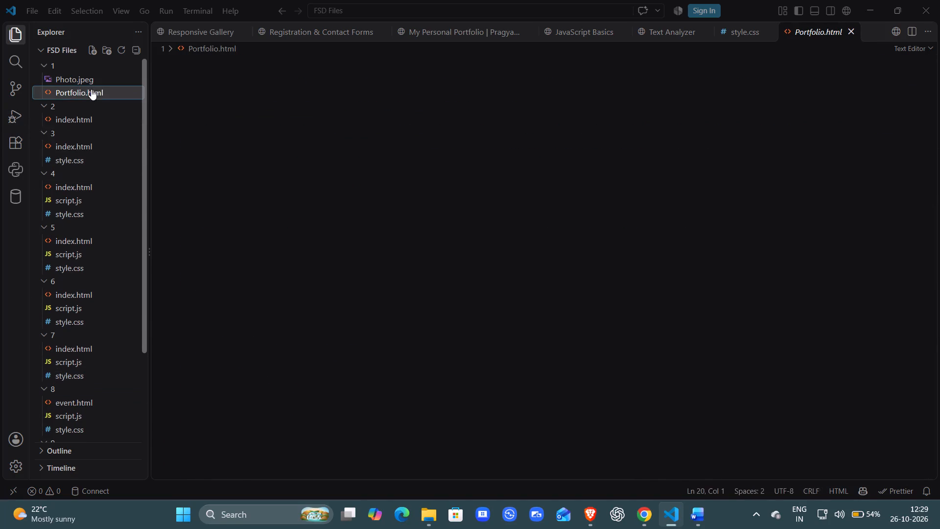
click(895, 31)
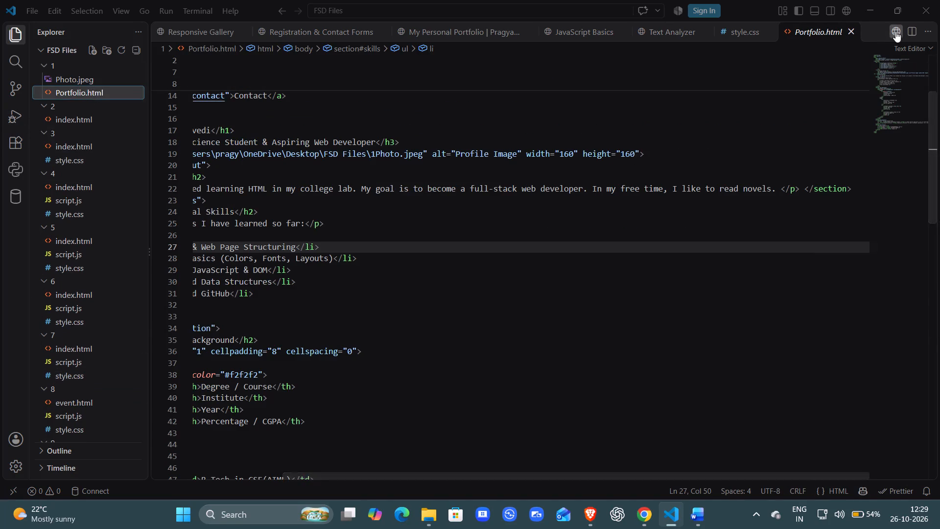
scroll(562, 360, down, 6)
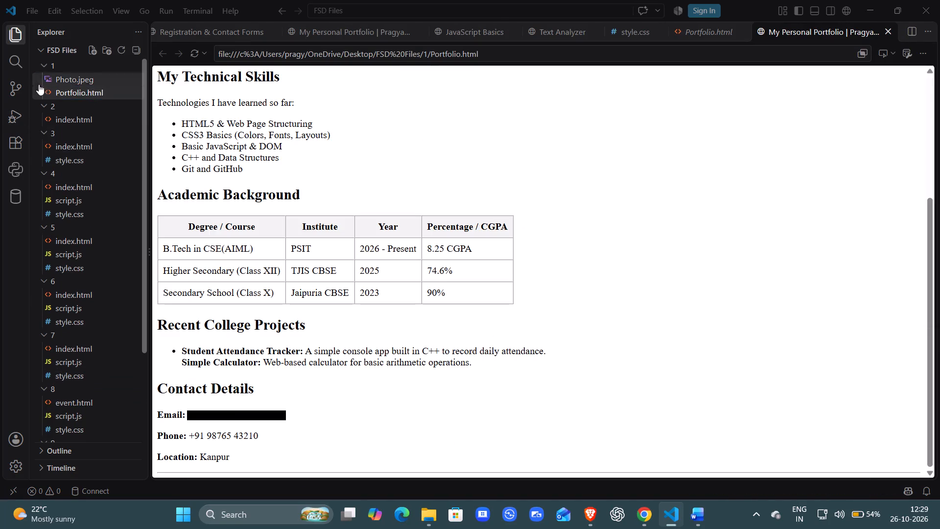
click(63, 114)
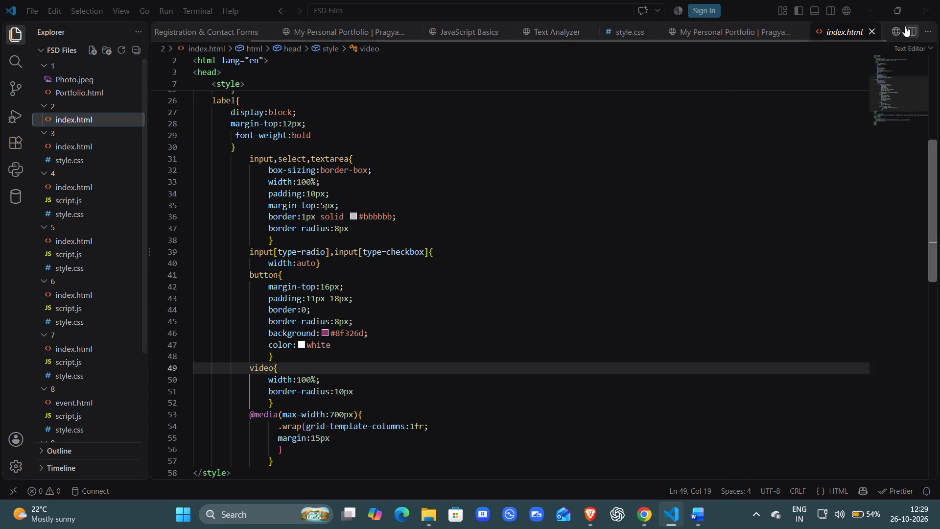
click(897, 28)
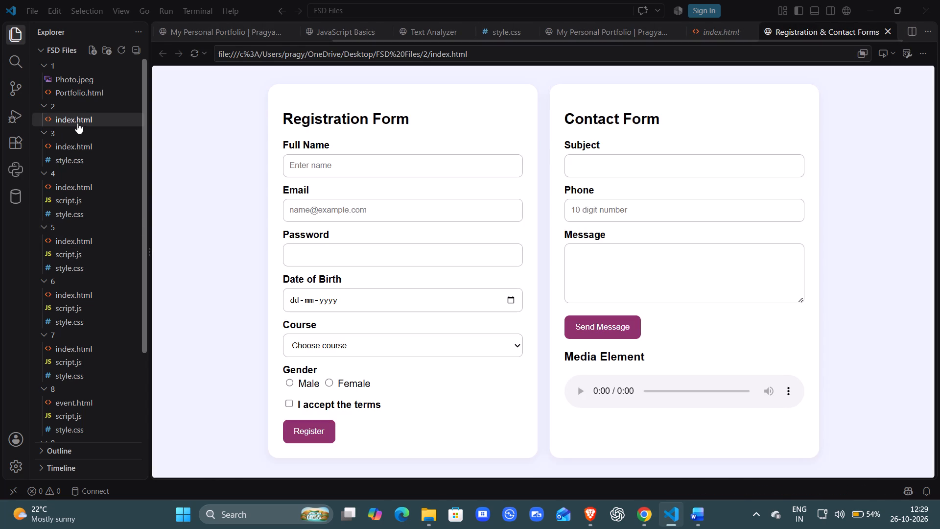
click(77, 145)
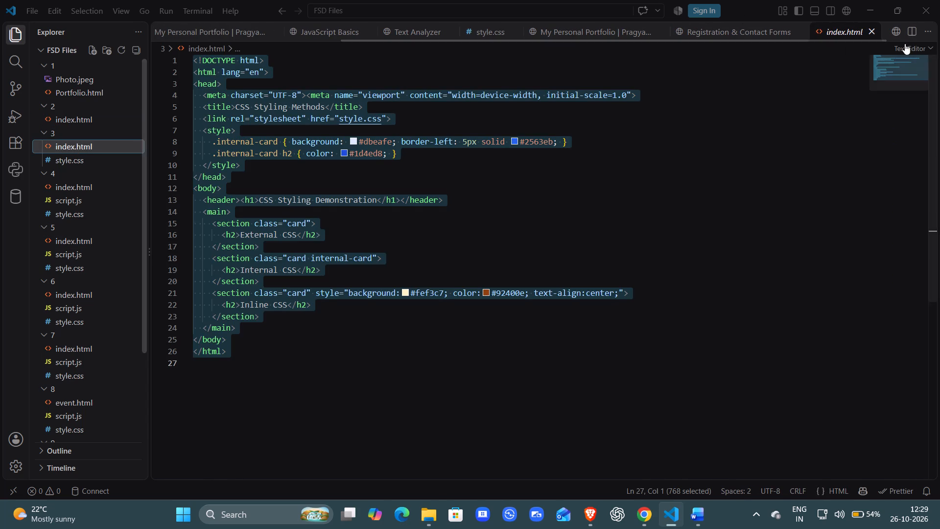
click(895, 30)
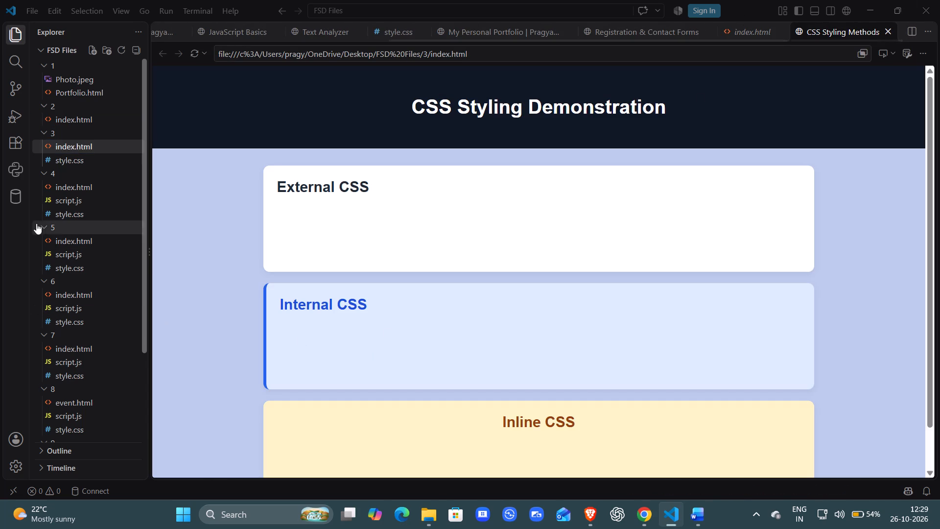
click(68, 183)
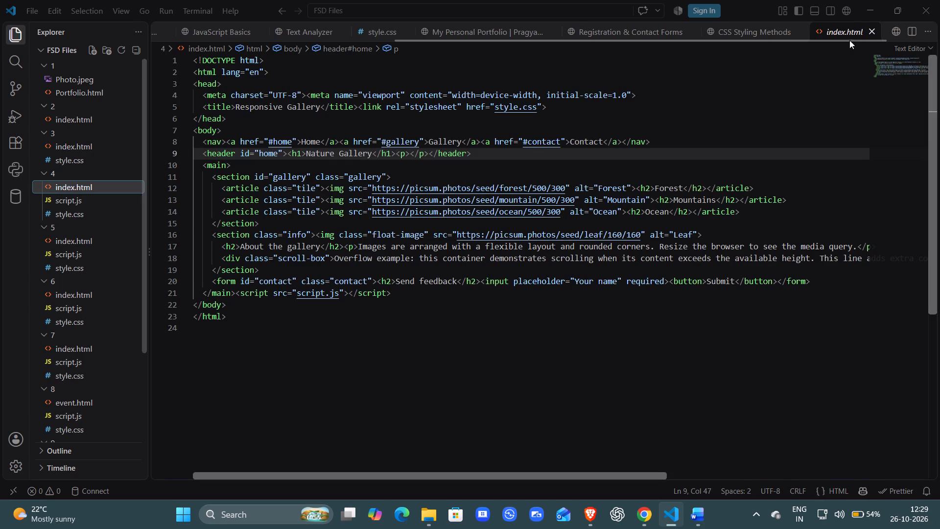
click(891, 35)
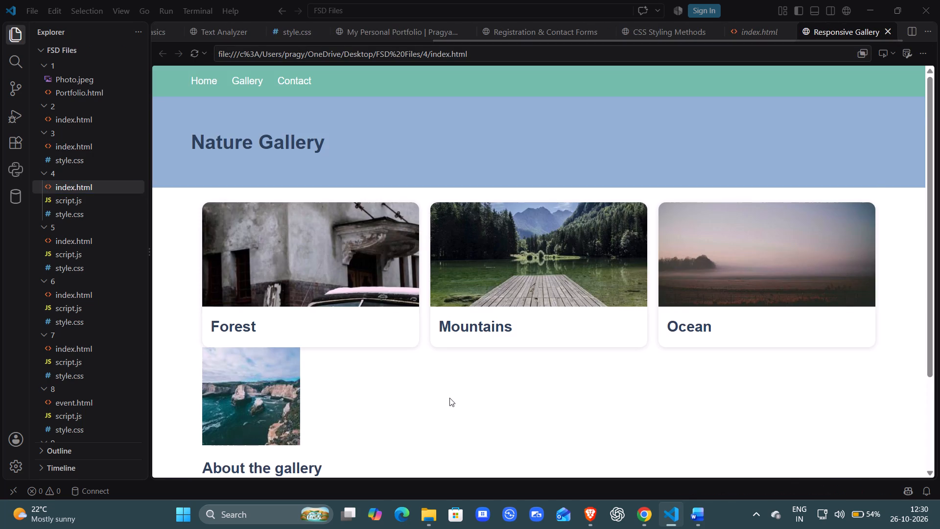
scroll(449, 398, down, 7)
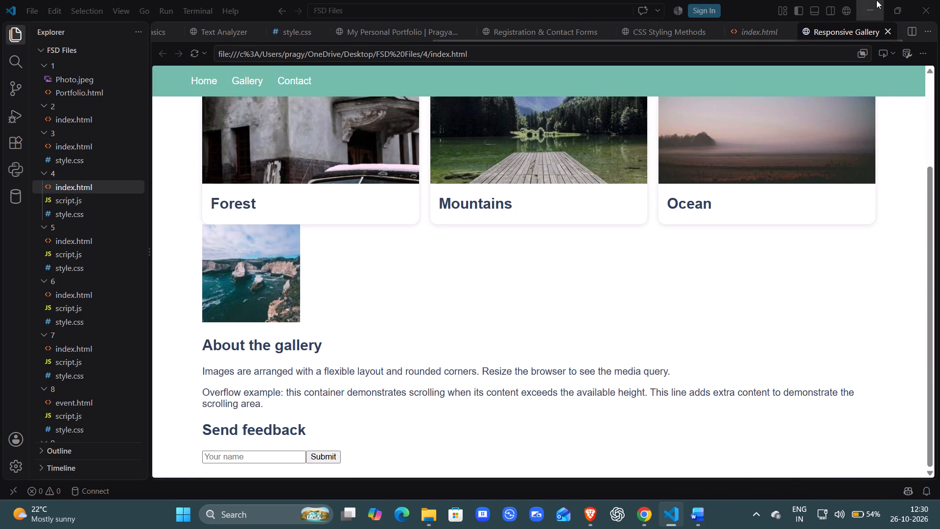
Minimise the code editor and close the Brave browser window with all its tabs.
click(876, 0)
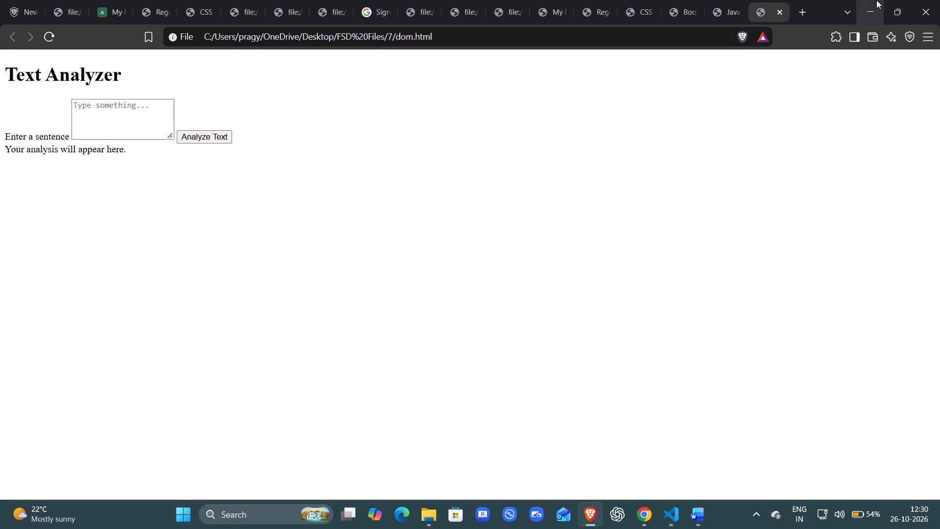
click(925, 0)
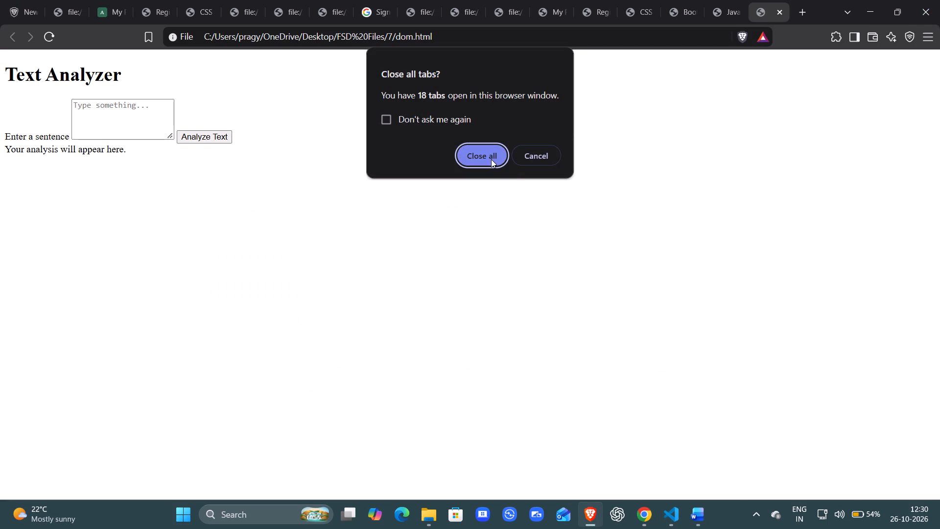
click(491, 160)
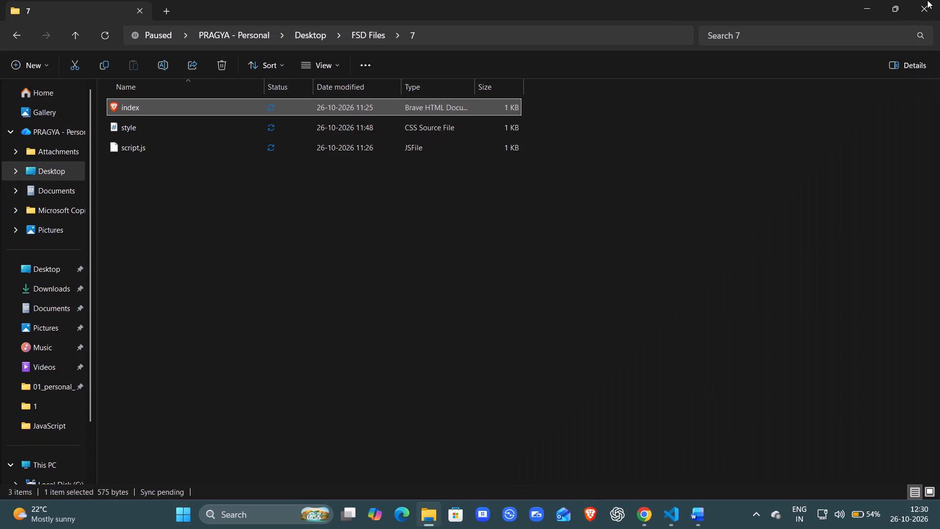
Close the folder 7 window and snap the Word lab file to the right half of the screen.
click(938, 1)
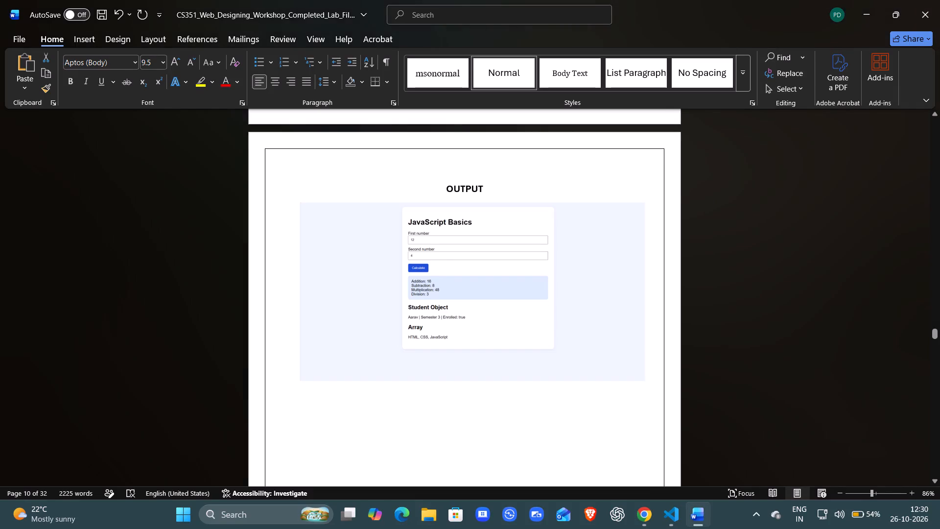
scroll(523, 349, up, 13)
scroll(523, 349, up, 20)
scroll(523, 349, up, 4)
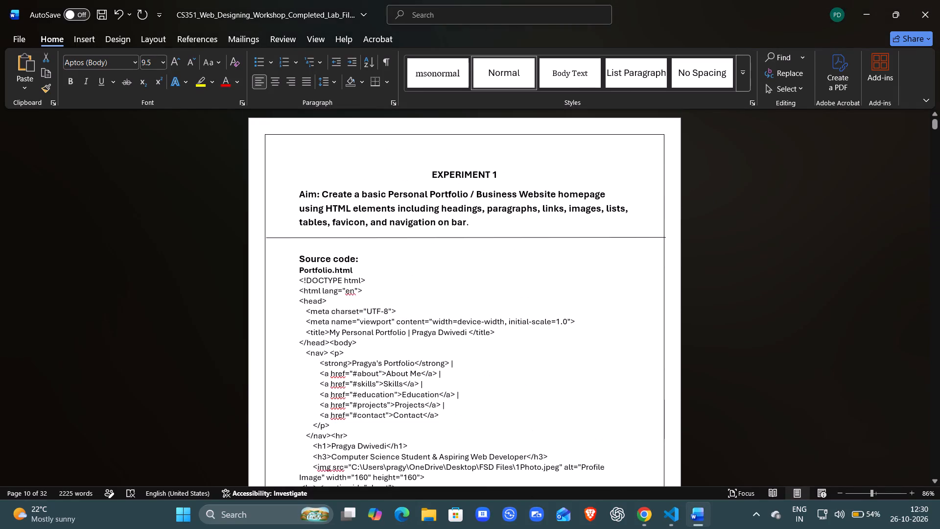
scroll(523, 349, down, 7)
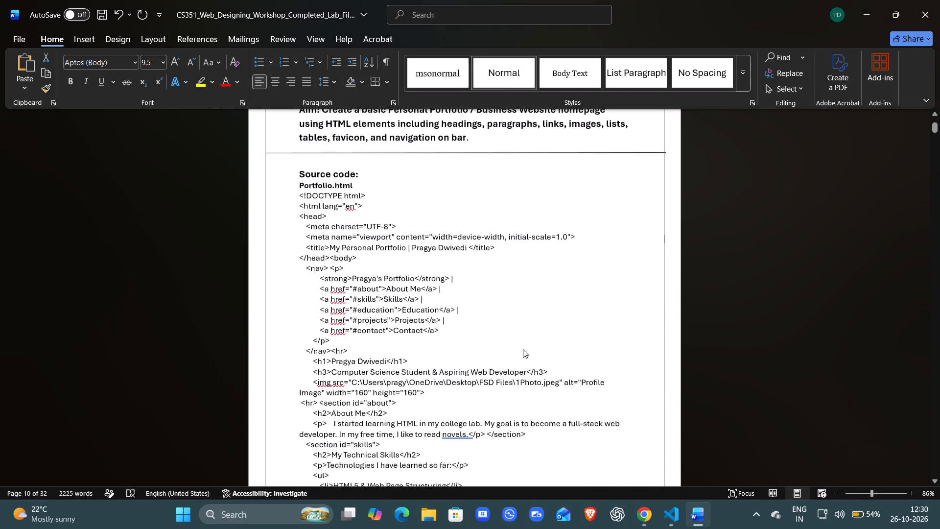
scroll(523, 349, down, 9)
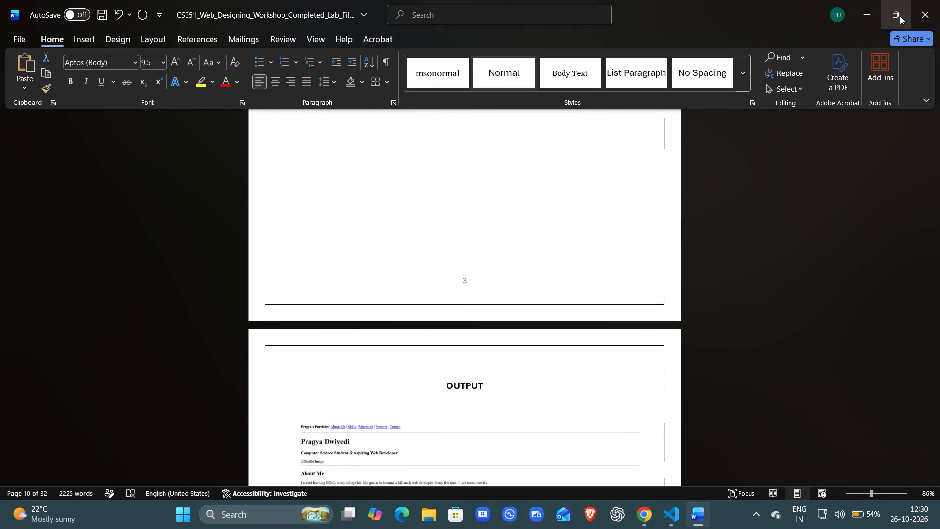
click(853, 91)
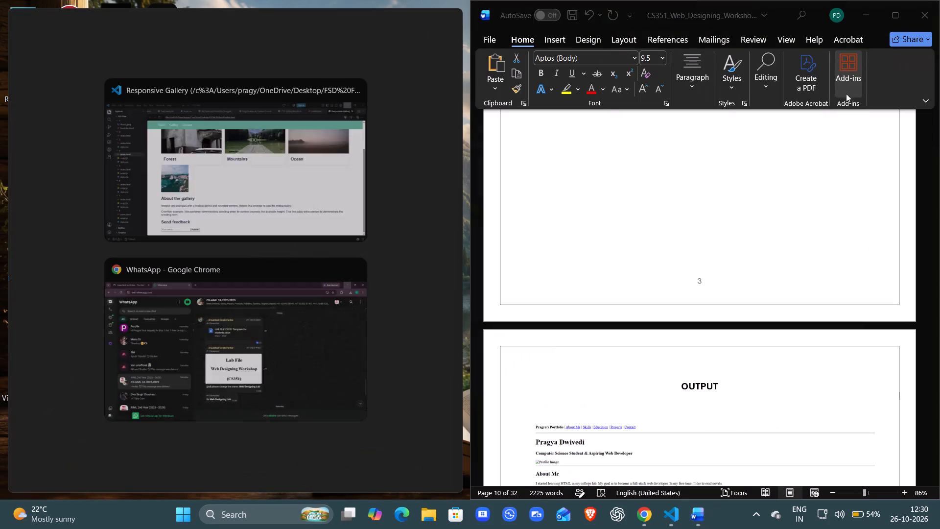
click(418, 335)
Find Experiment 3's output page in the lab file and open folder 3's index.html from FSD Files in Brave.
scroll(659, 343, down, 2)
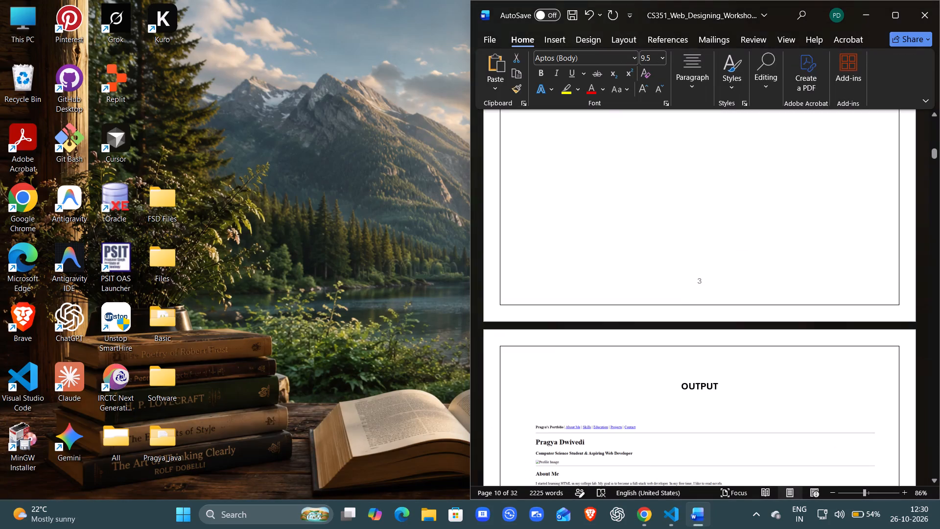
scroll(659, 343, down, 12)
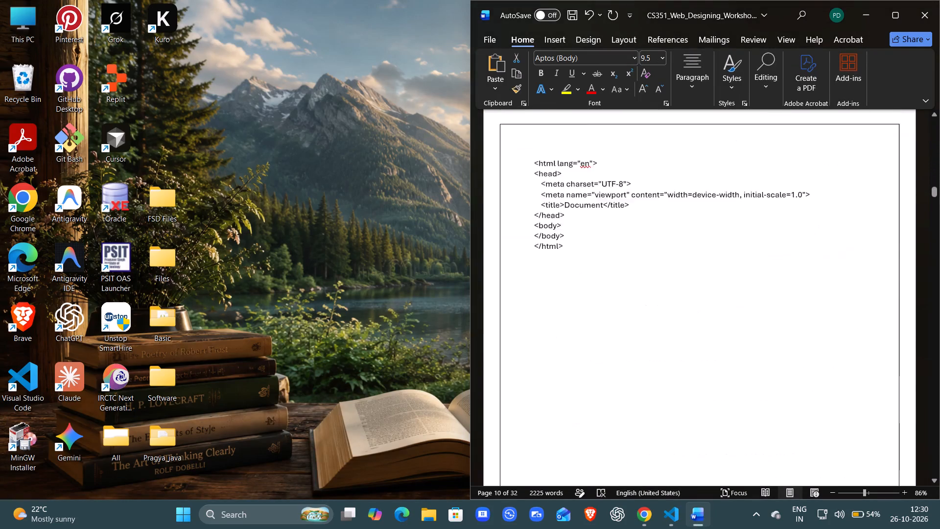
scroll(659, 343, down, 11)
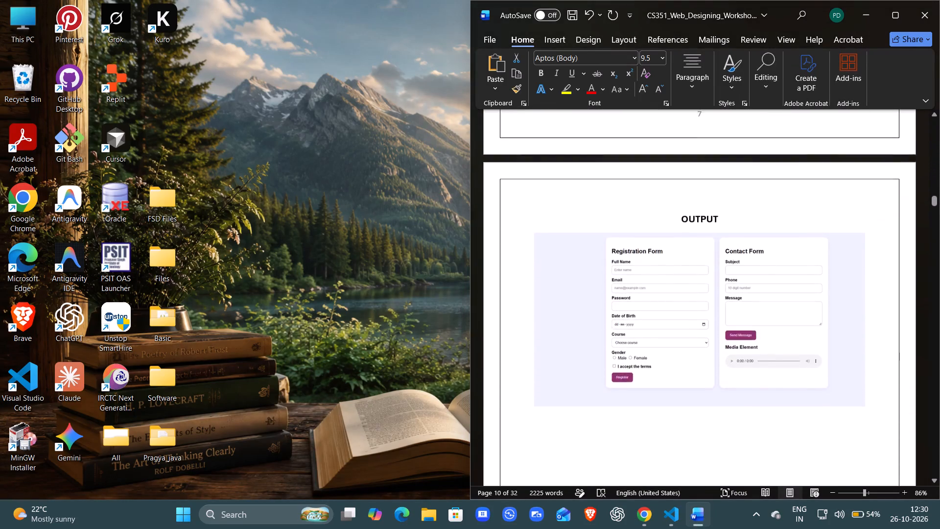
scroll(659, 343, down, 8)
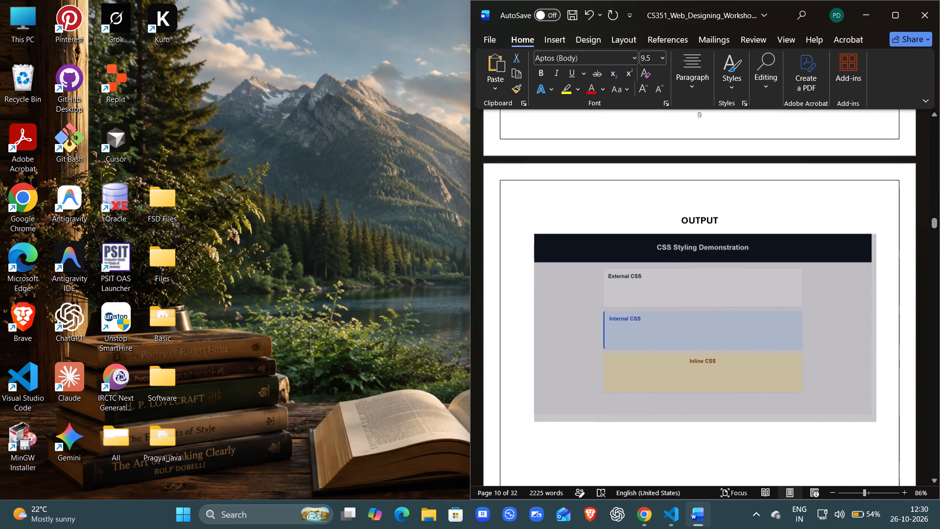
double_click(168, 213)
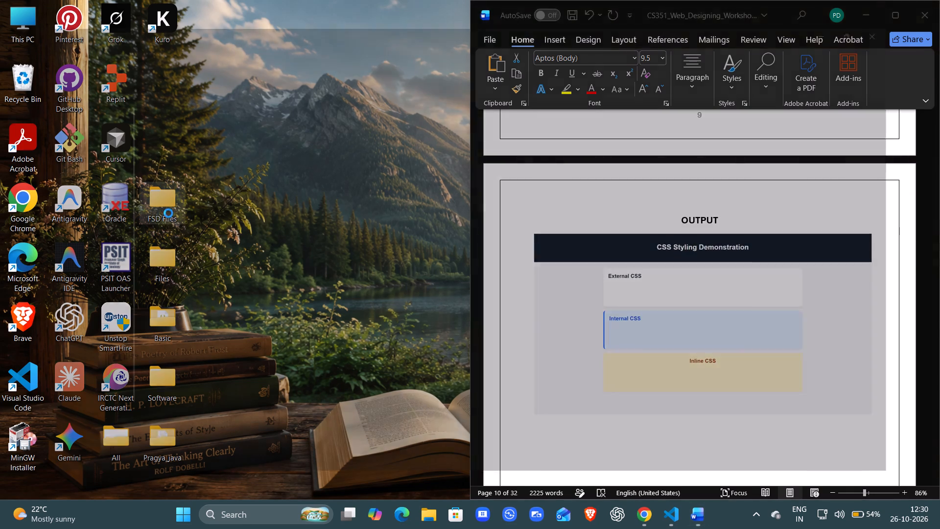
double_click(167, 148)
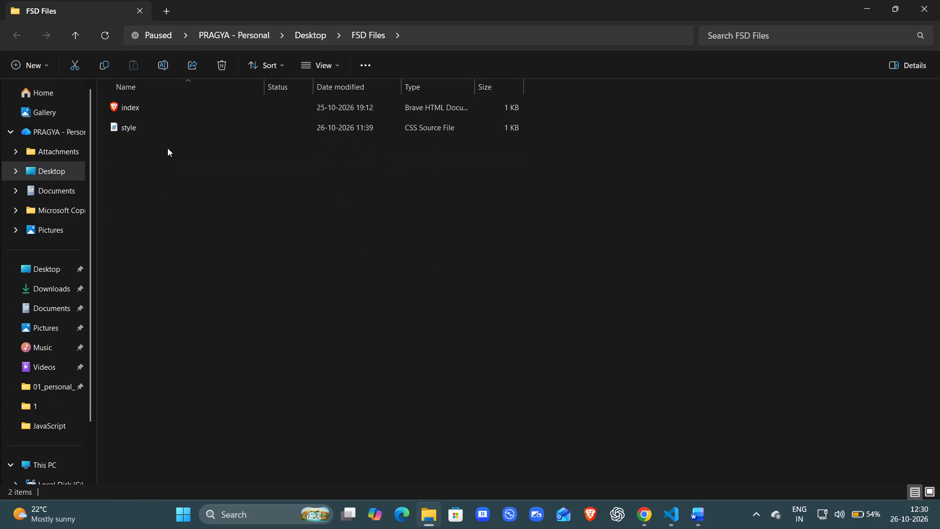
double_click(164, 102)
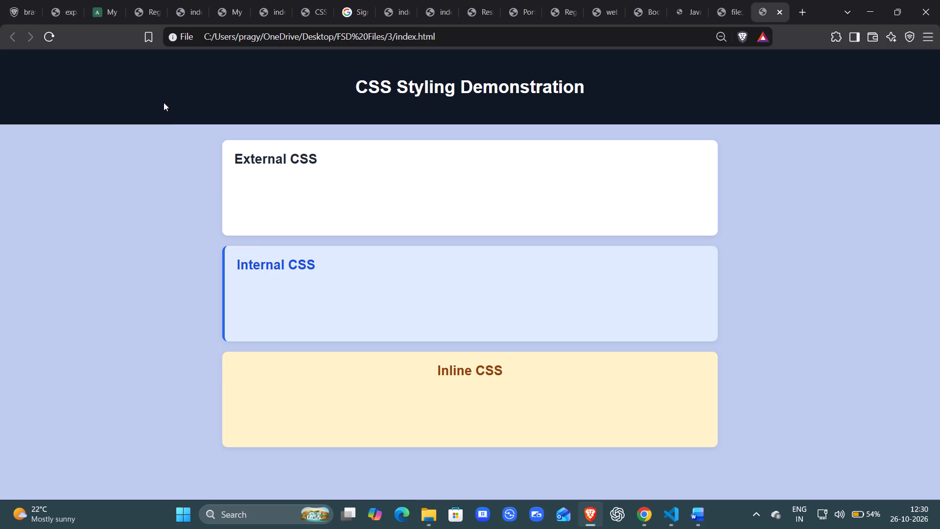
scroll(274, 349, down, 5)
key(Print)
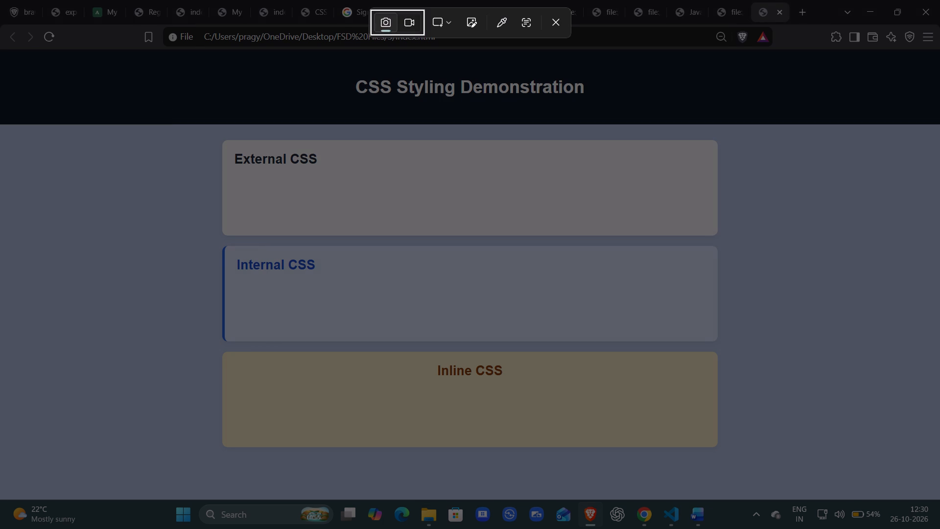
click(556, 21)
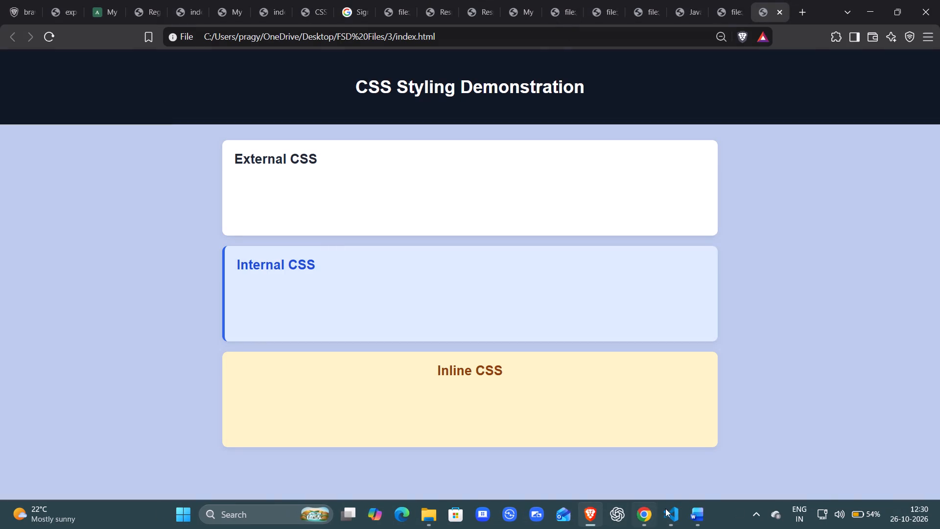
Snap the Brave window showing the CSS Styling Demonstration page to the left half, beside the lab file.
click(693, 452)
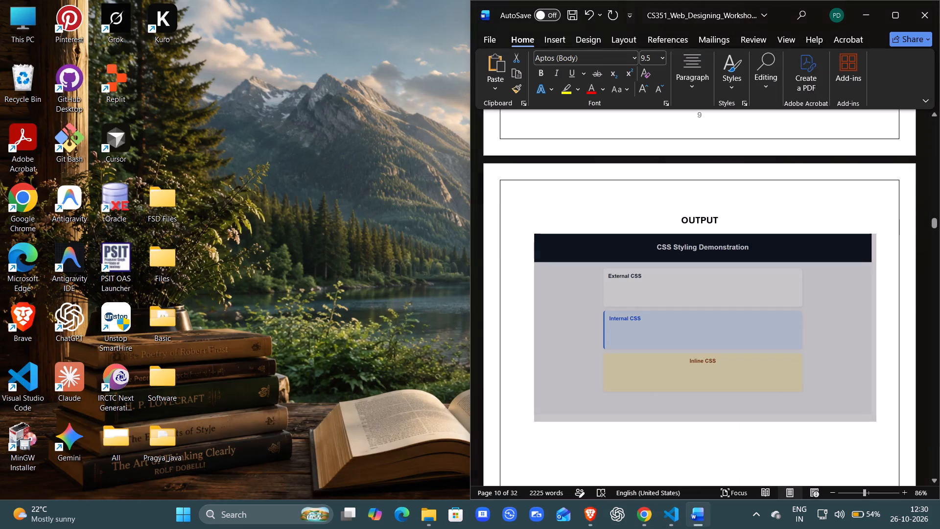
click(670, 352)
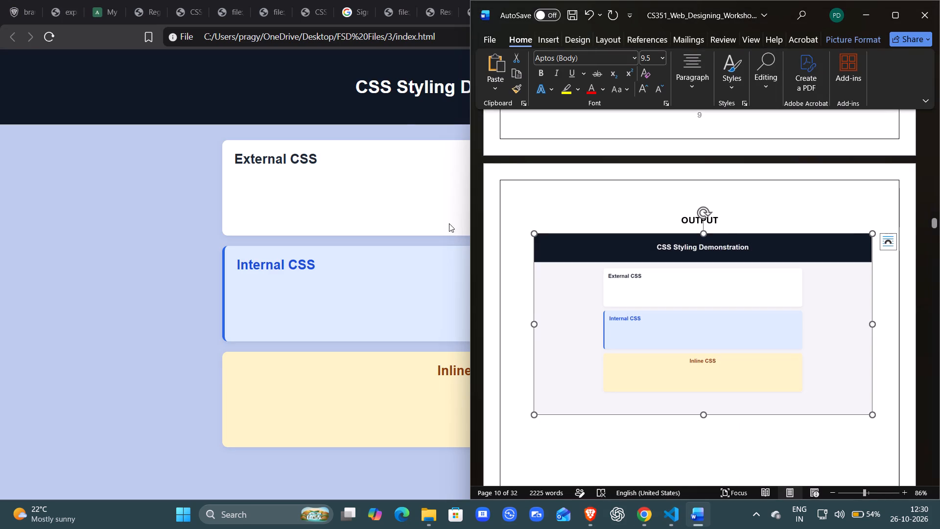
click(375, 112)
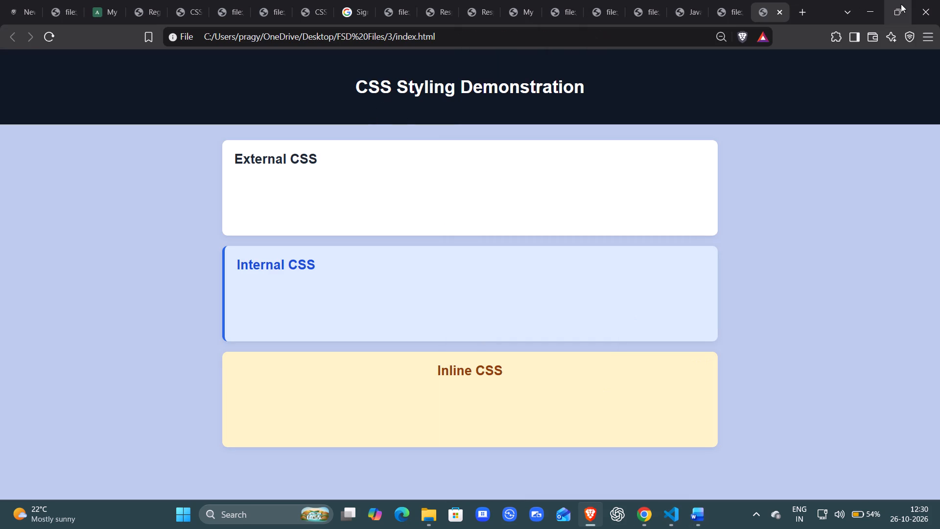
click(815, 39)
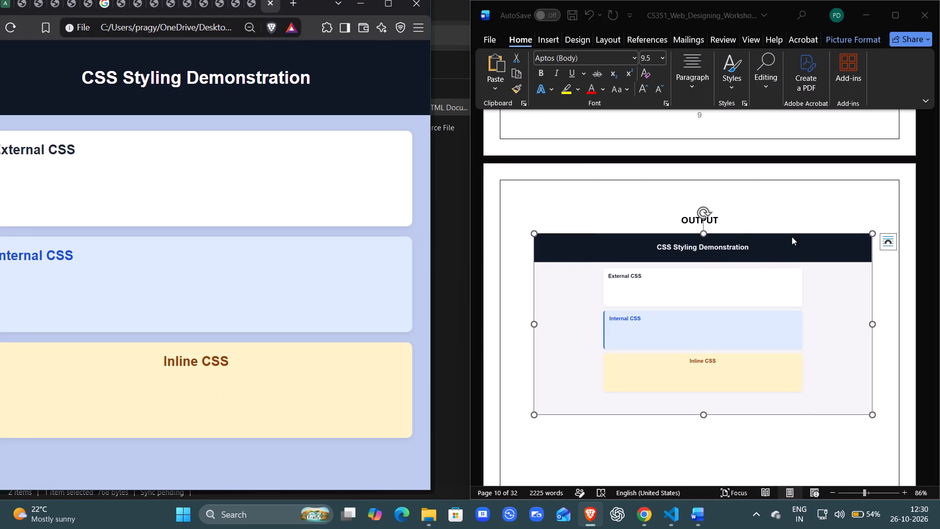
Cut the old CSS Styling Demonstration picture from Experiment 3's OUTPUT page.
right_click(779, 304)
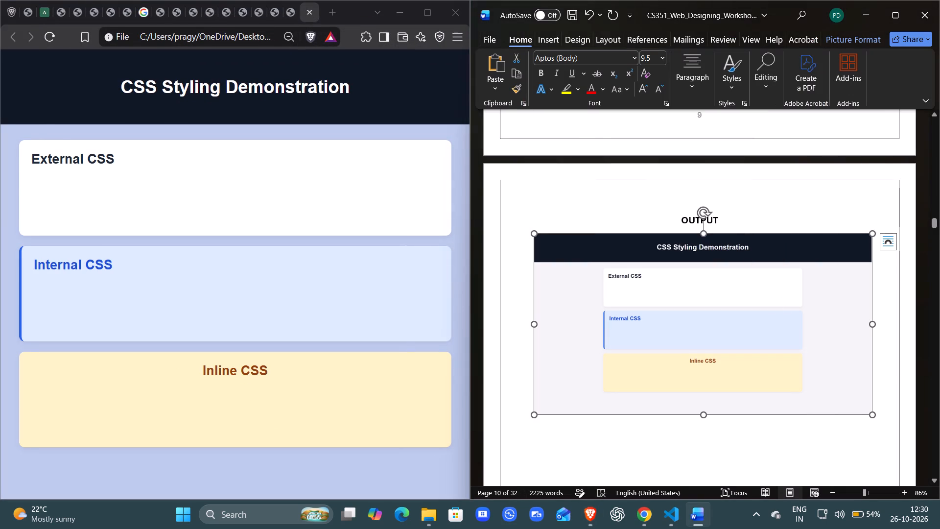
right_click(776, 295)
click(812, 181)
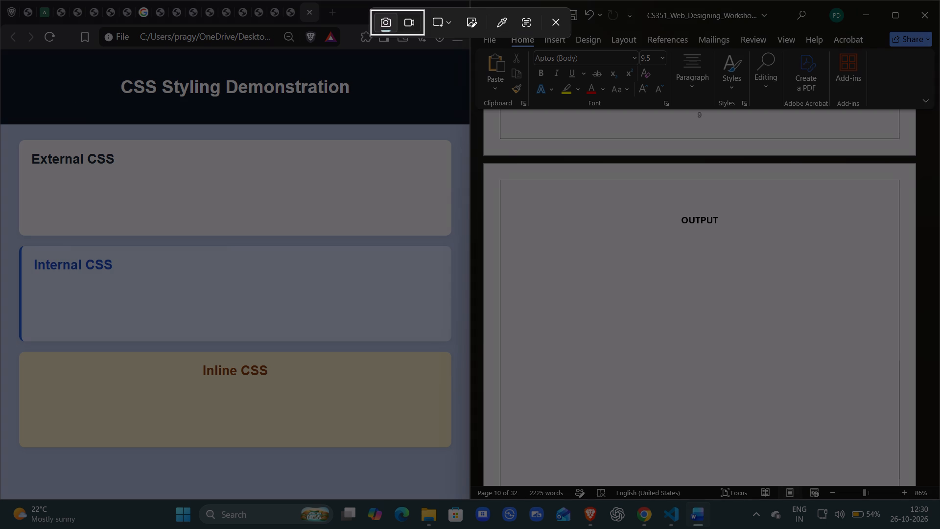
Capture the CSS Styling Demonstration page in Brave as a screen snip and paste it below Experiment 3's OUTPUT heading.
right_drag(0, 57, 459, 493)
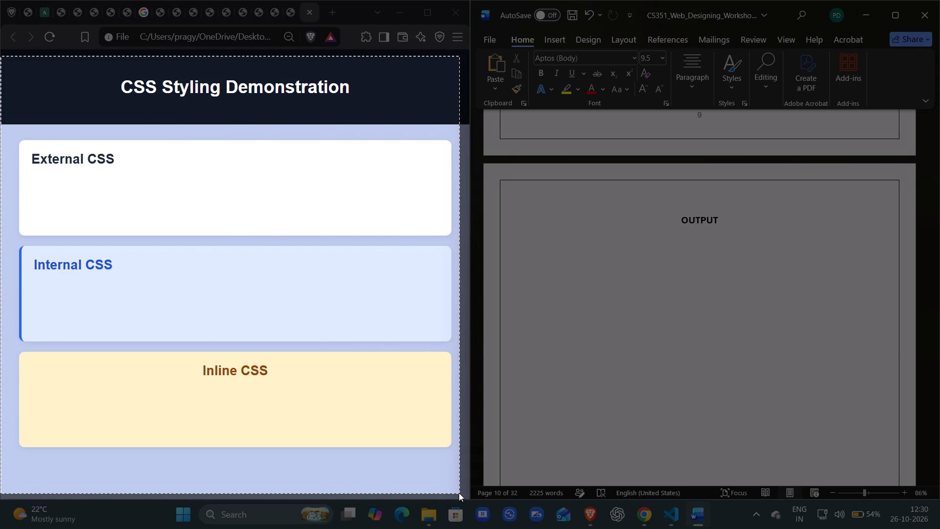
right_drag(459, 493, 464, 490)
click(592, 243)
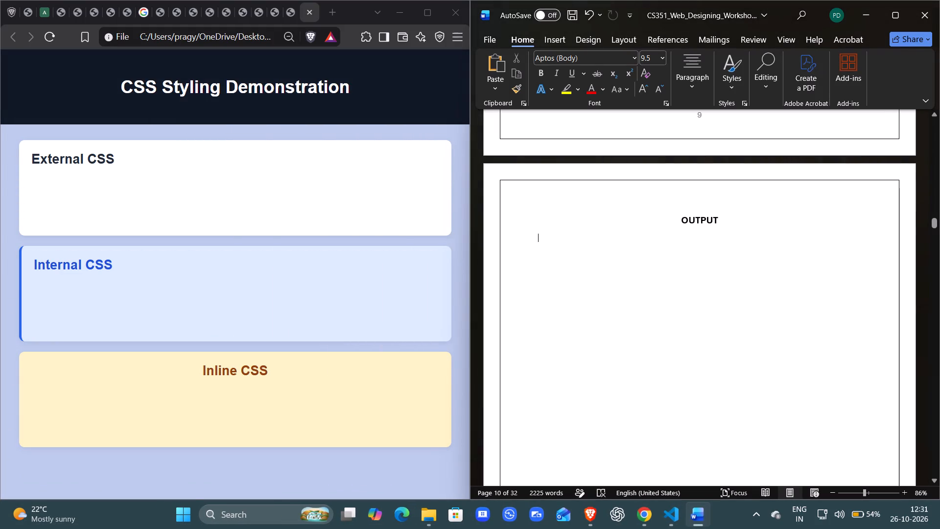
key(ctrl+v)
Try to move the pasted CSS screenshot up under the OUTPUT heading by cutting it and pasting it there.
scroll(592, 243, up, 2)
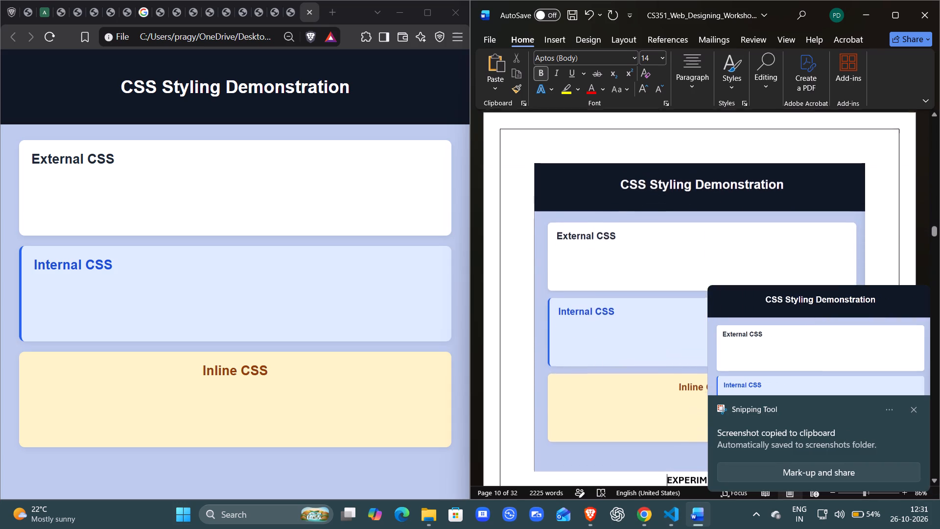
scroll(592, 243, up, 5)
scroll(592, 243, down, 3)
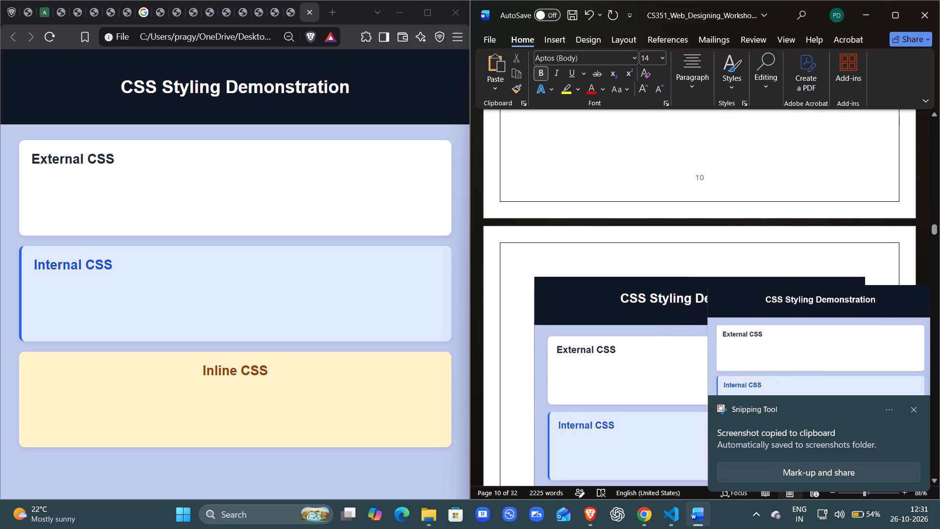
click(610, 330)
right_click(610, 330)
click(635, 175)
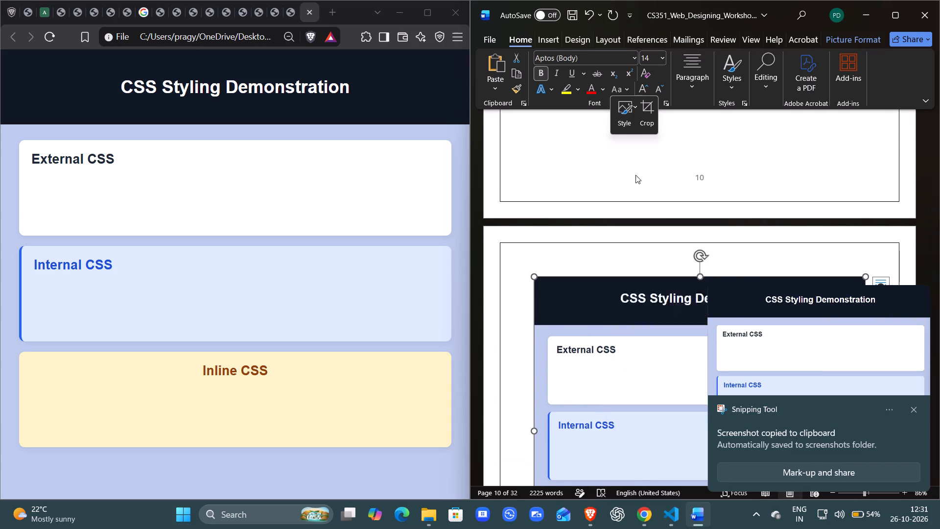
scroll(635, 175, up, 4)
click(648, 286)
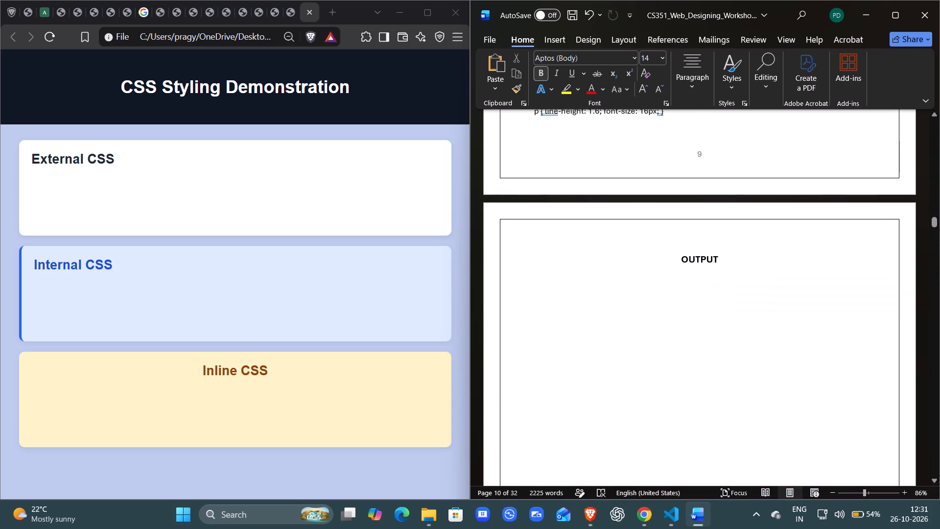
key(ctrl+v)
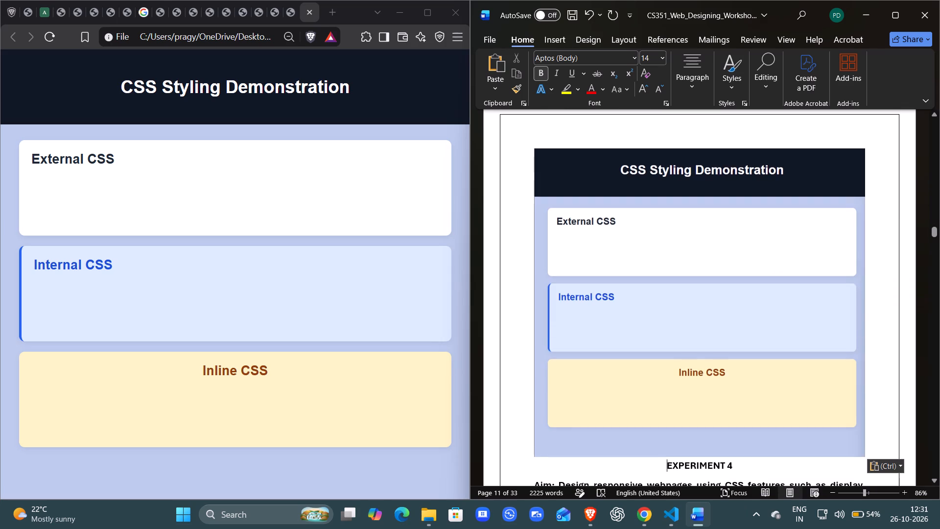
Cut the CSS screenshot above the EXPERIMENT 4 heading and paste it again below Experiment 3's OUTPUT heading.
key(ctrl+x)
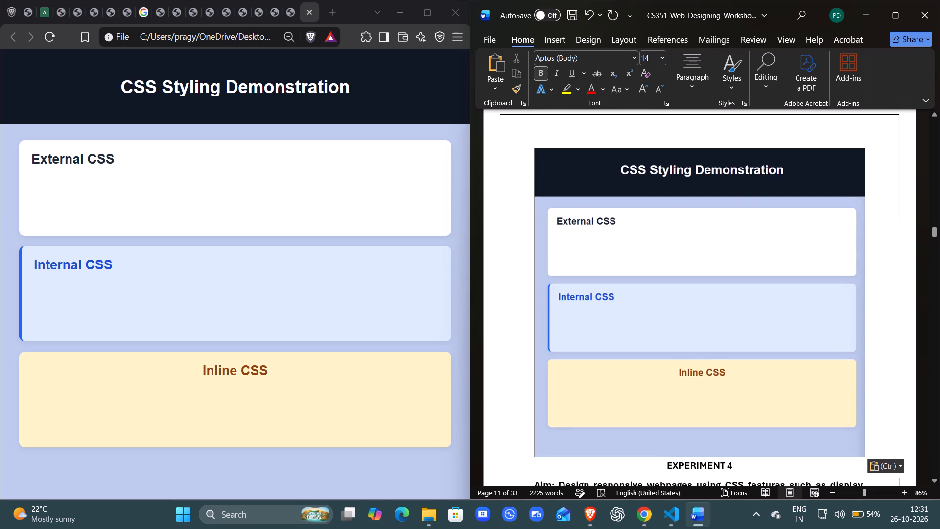
click(648, 286)
right_click(648, 286)
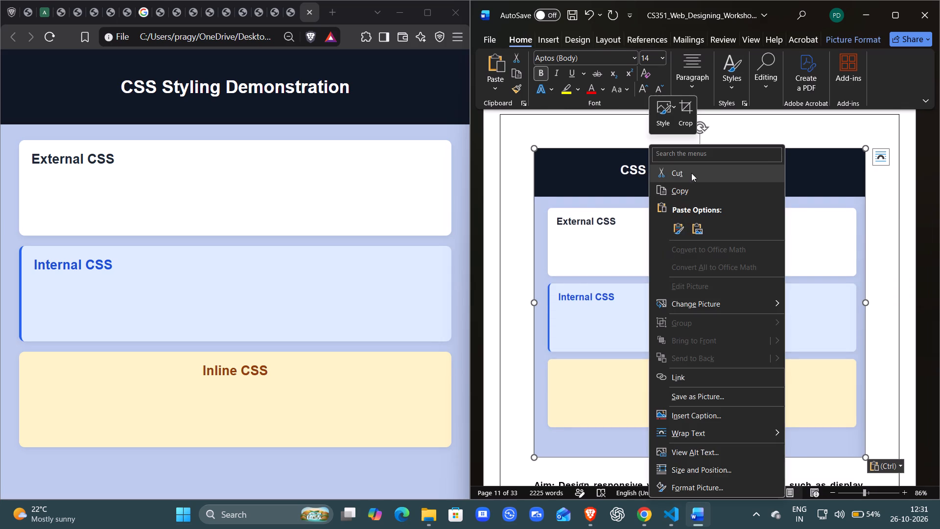
click(691, 173)
scroll(691, 173, up, 5)
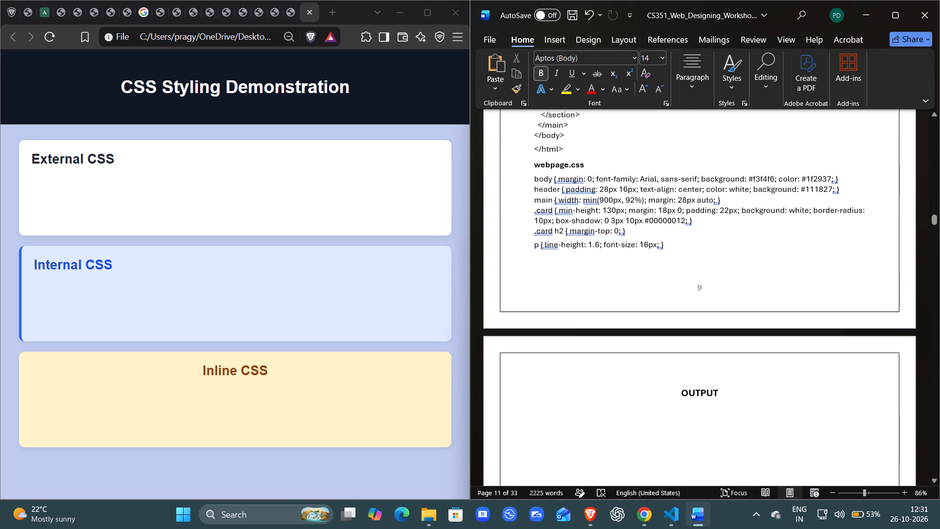
click(676, 408)
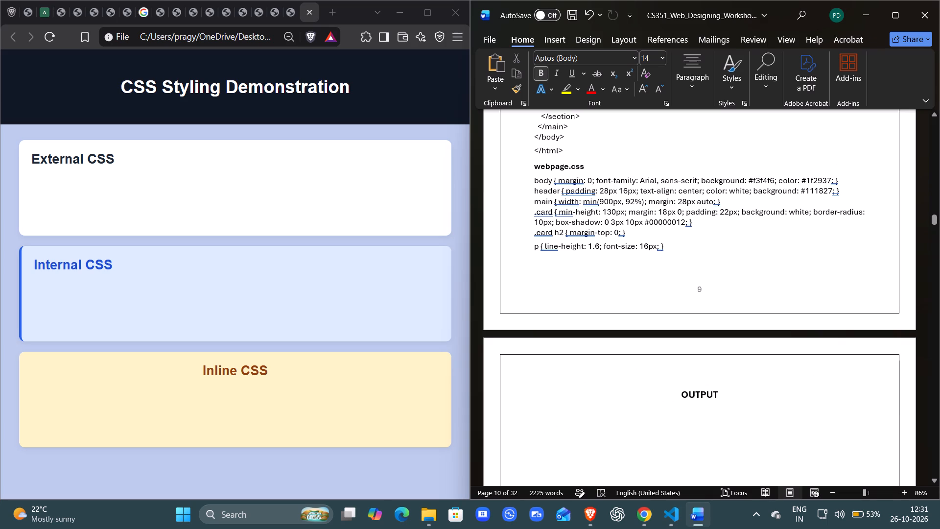
click(683, 418)
key(ctrl+v)
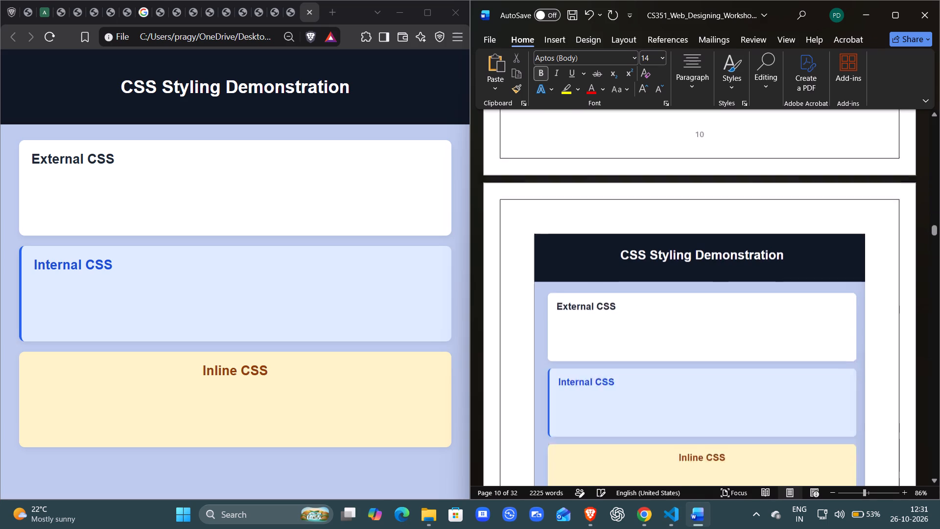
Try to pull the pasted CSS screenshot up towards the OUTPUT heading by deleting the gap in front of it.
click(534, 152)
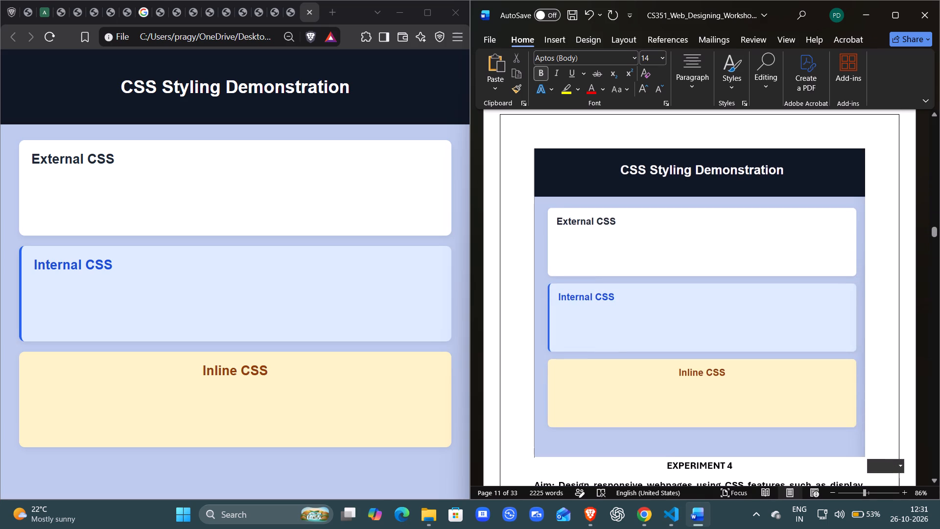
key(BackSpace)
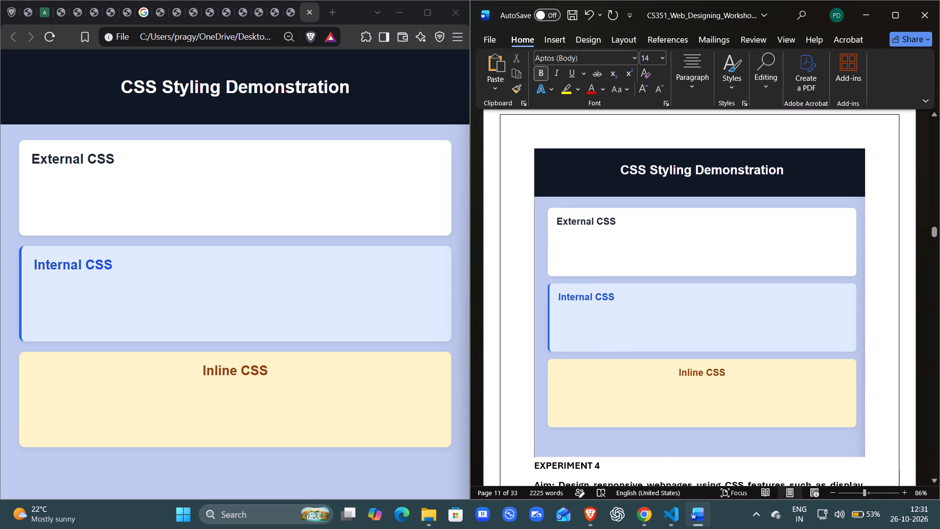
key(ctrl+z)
Undo the recent CSS picture edits back to the original picture below Experiment 3's OUTPUT heading.
click(674, 249)
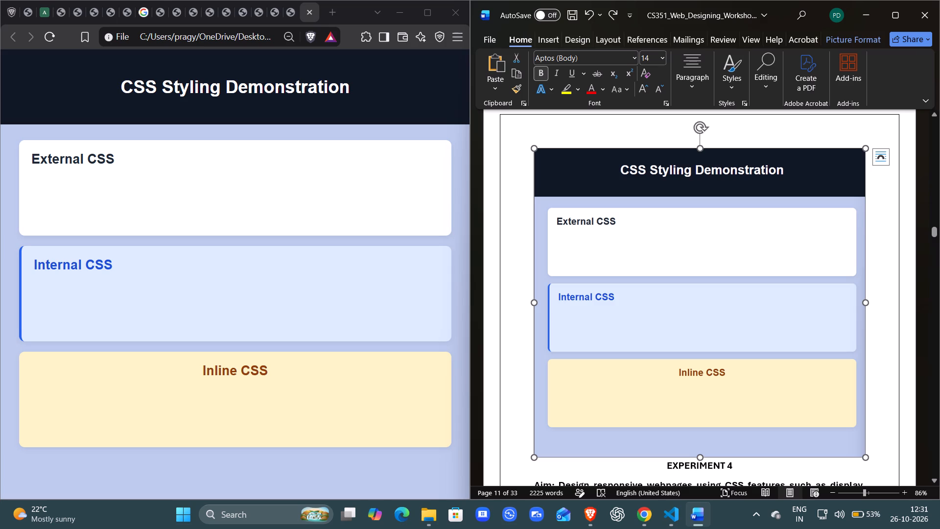
click(674, 249)
key(ctrl+z)
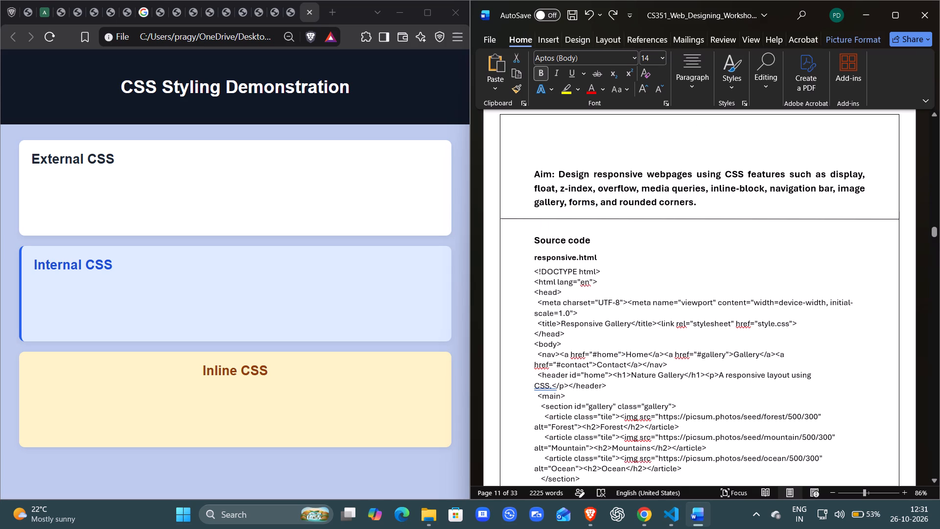
scroll(674, 249, up, 5)
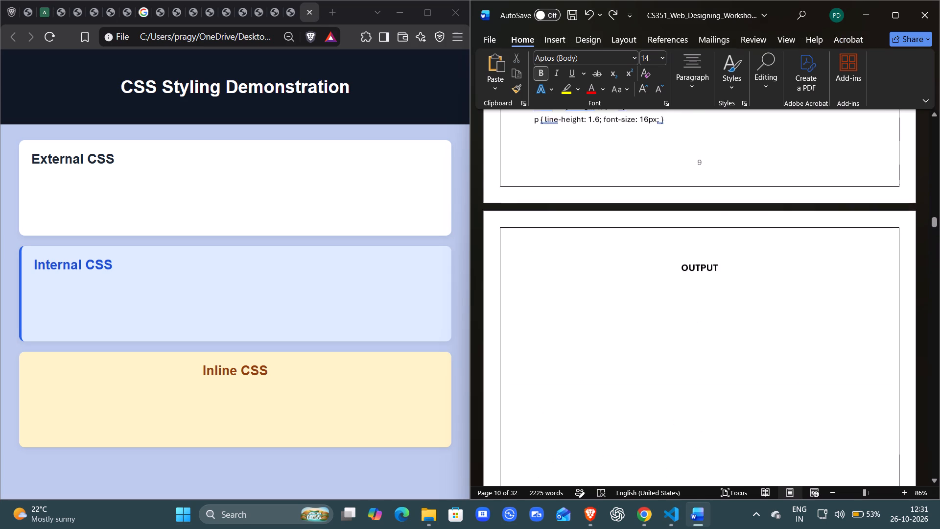
scroll(674, 249, up, 1)
key(ctrl+z)
key(ctrl+z)
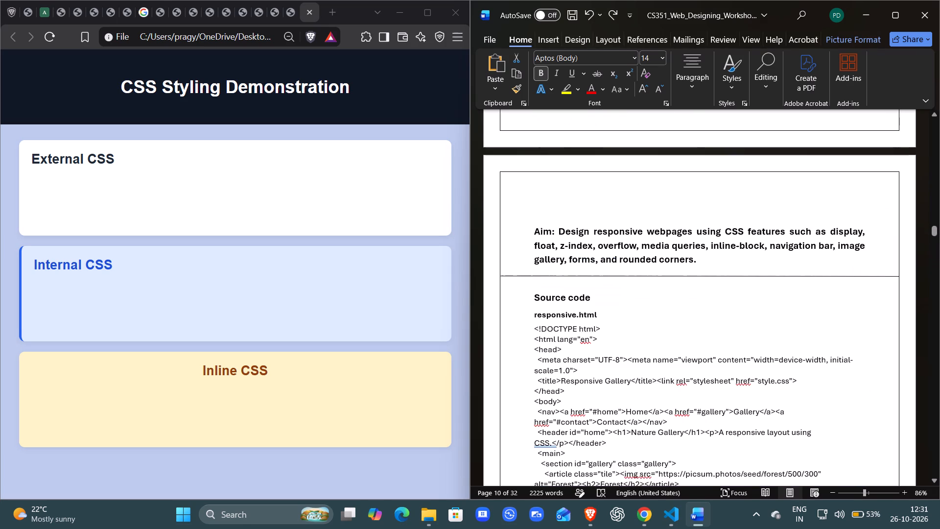
scroll(674, 249, up, 5)
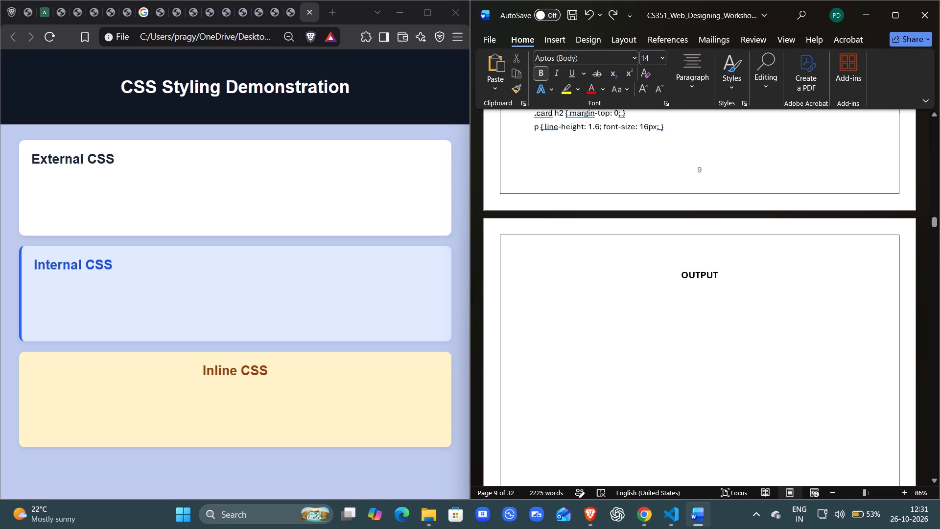
key(ctrl+z)
scroll(674, 249, up, 4)
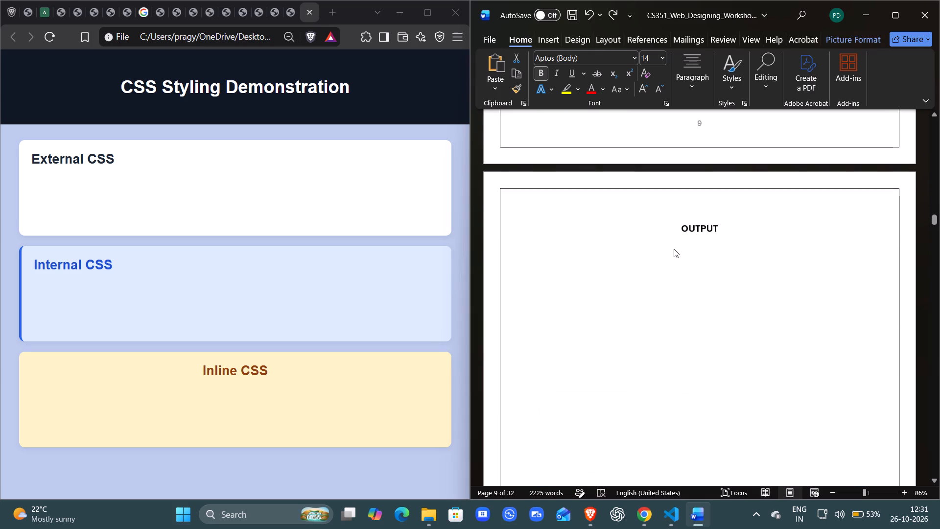
key(ctrl+z)
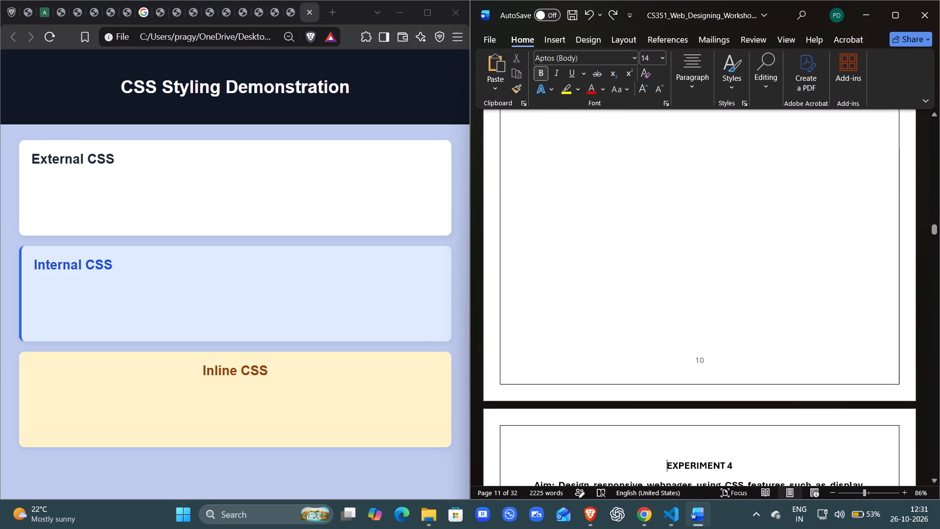
key(ctrl+z)
click(686, 405)
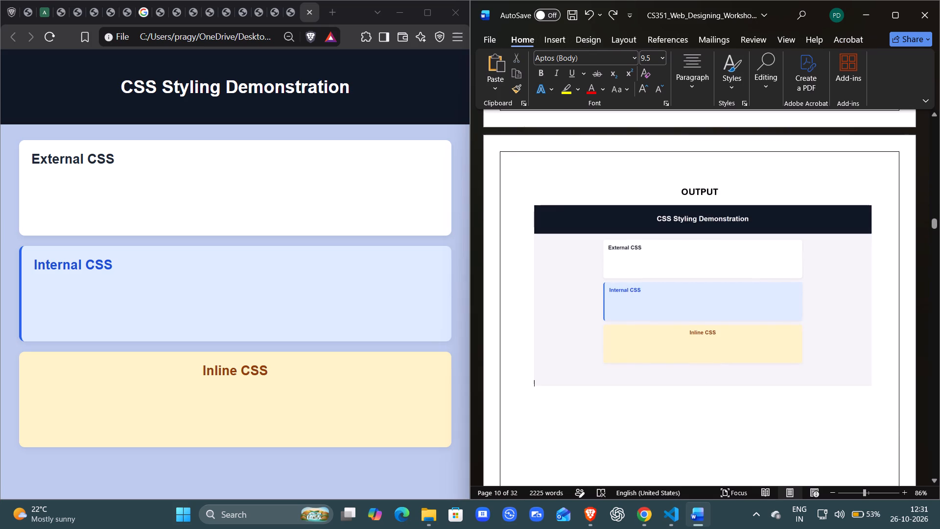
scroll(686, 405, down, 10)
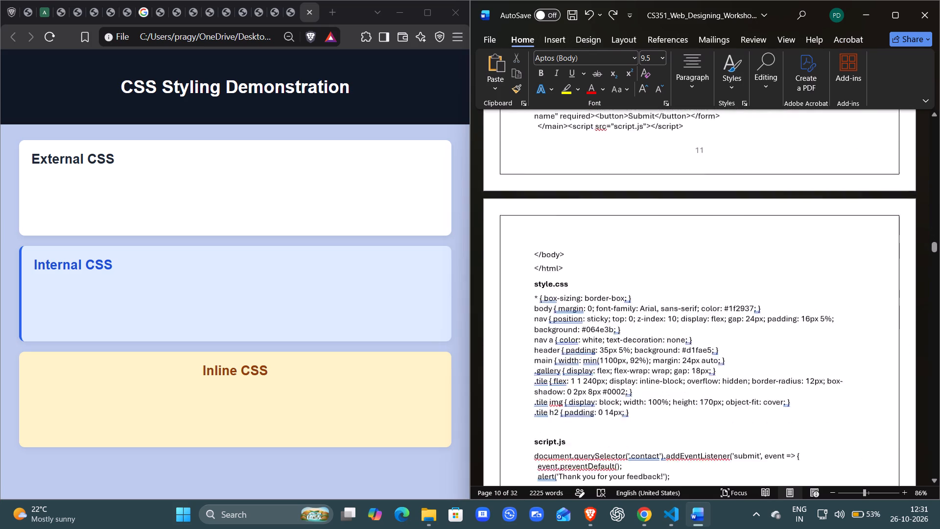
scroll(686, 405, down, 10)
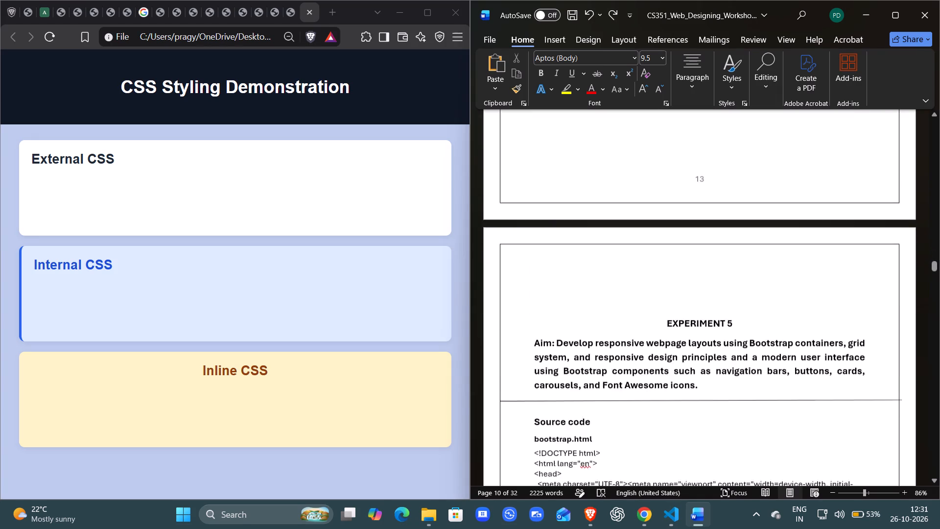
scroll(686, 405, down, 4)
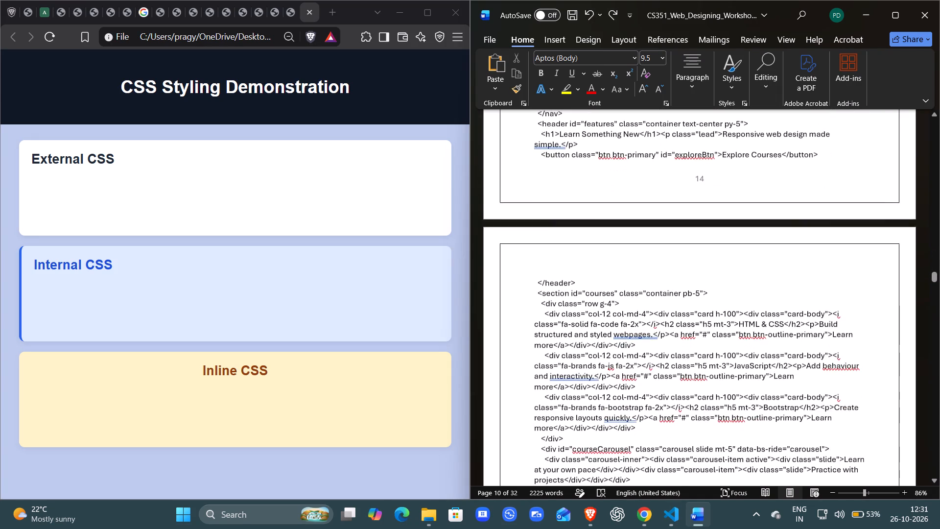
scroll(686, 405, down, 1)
Maximise the Brave window and capture the full-width CSS Styling Demonstration page as a screen snip.
click(431, 19)
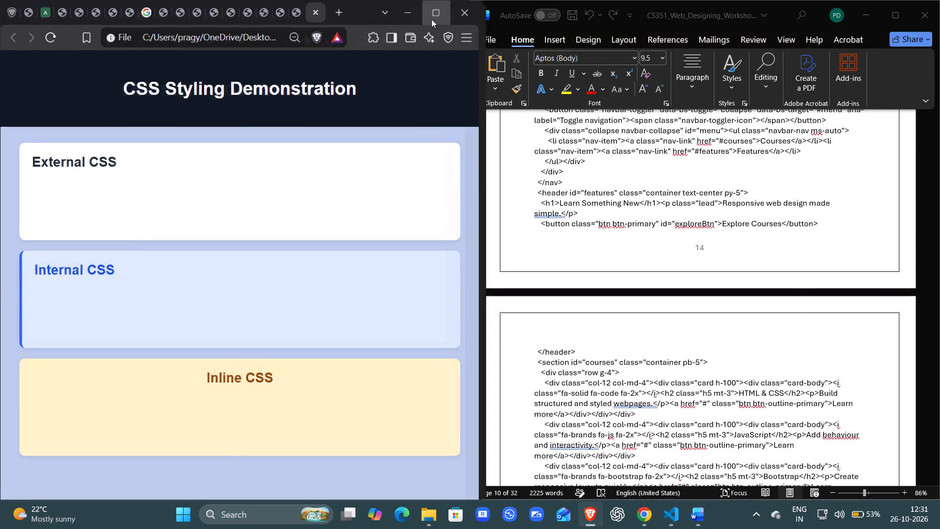
key(Print)
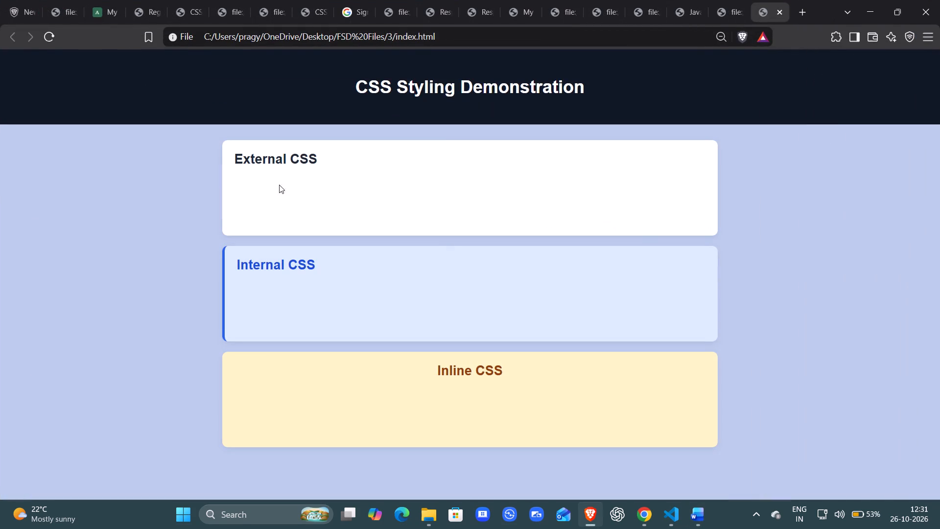
right_drag(11, 58, 488, 374)
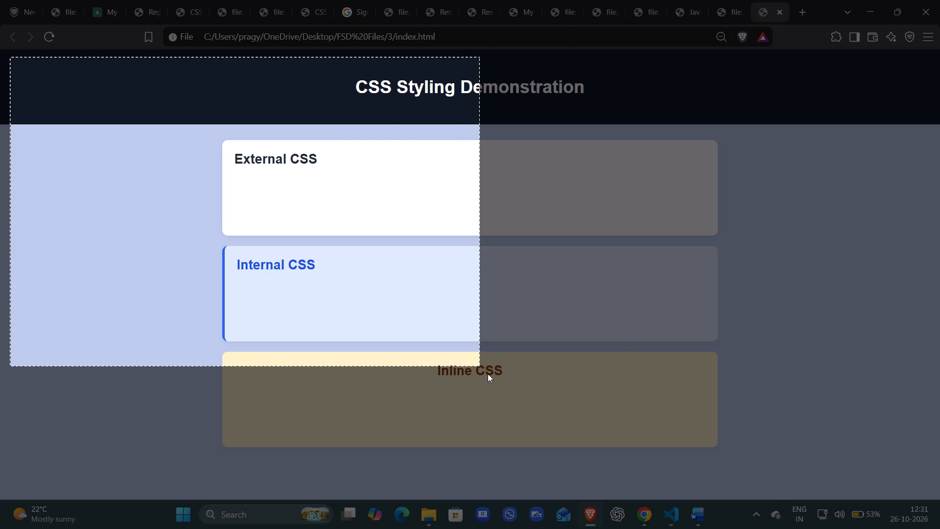
right_drag(488, 374, 899, 494)
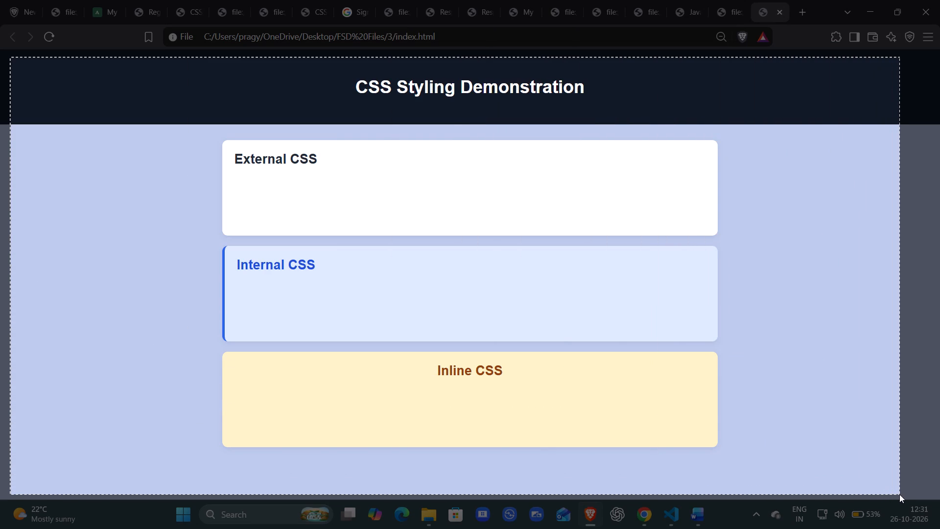
right_drag(899, 494, 934, 498)
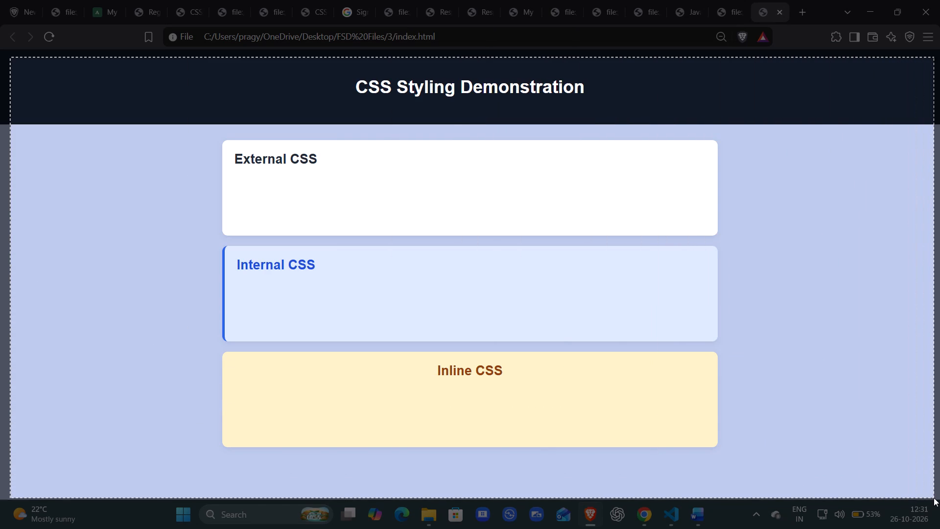
right_drag(934, 498, 919, 496)
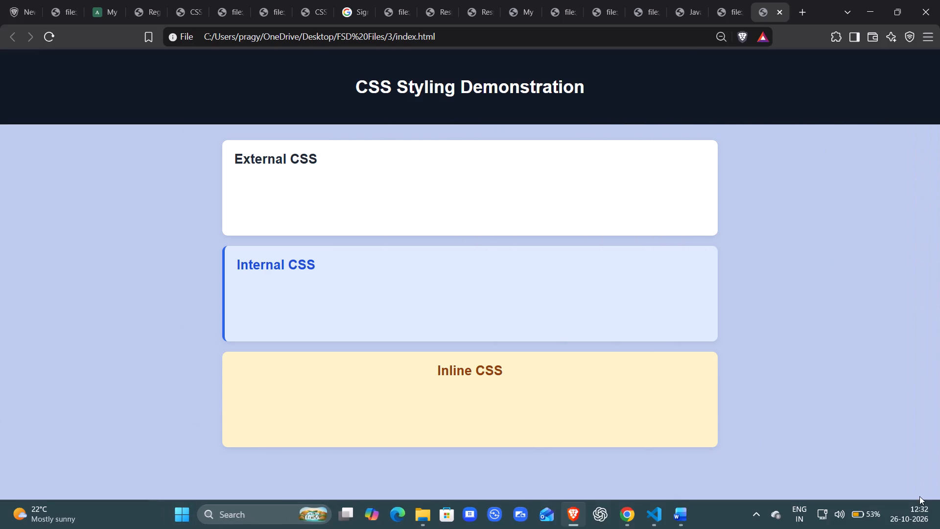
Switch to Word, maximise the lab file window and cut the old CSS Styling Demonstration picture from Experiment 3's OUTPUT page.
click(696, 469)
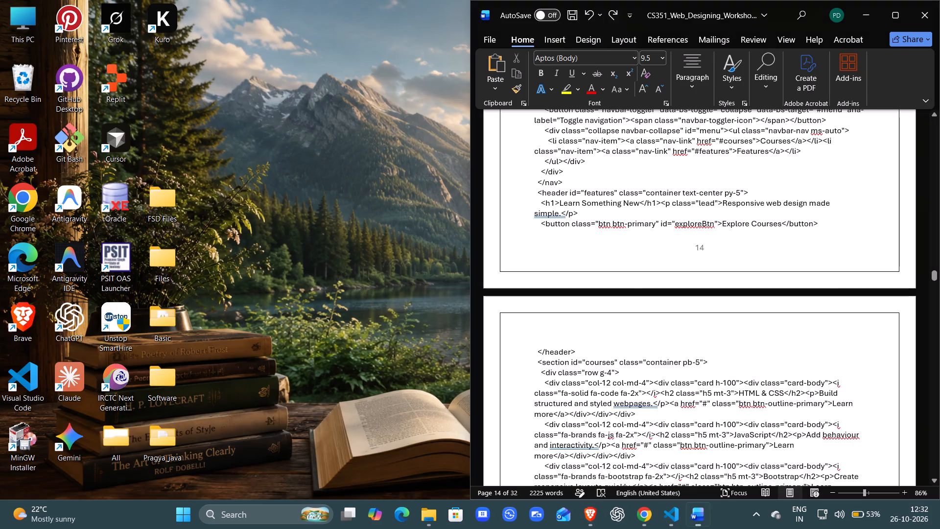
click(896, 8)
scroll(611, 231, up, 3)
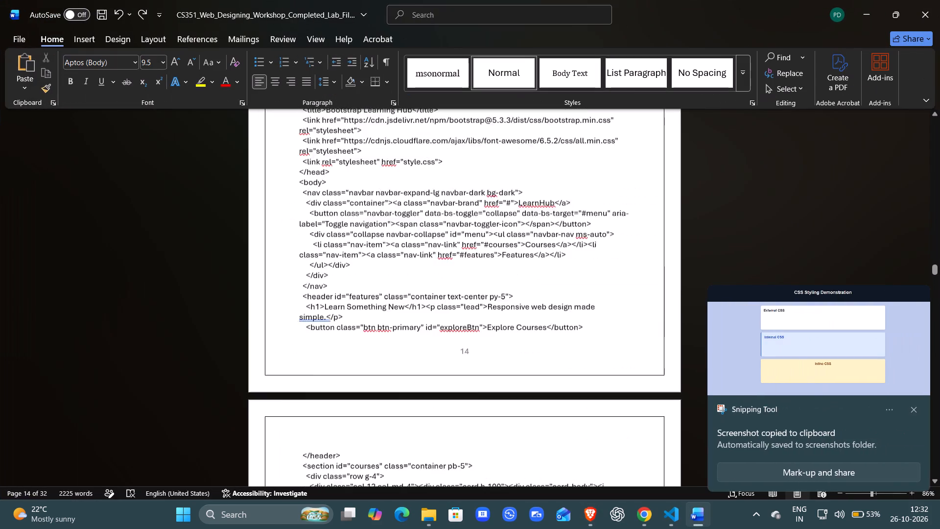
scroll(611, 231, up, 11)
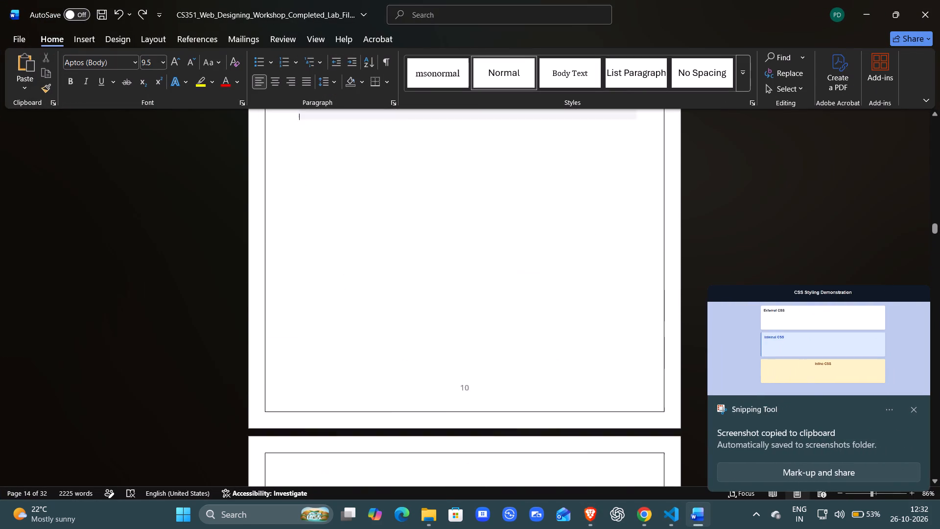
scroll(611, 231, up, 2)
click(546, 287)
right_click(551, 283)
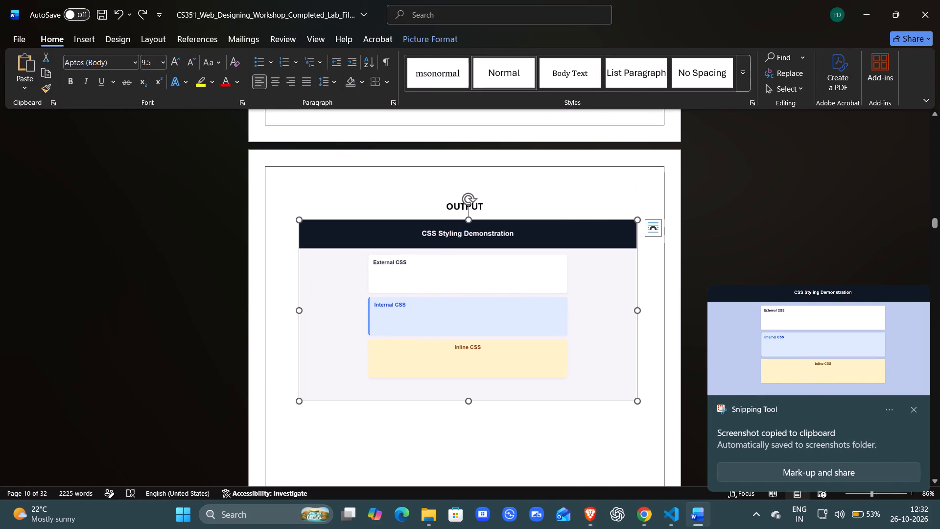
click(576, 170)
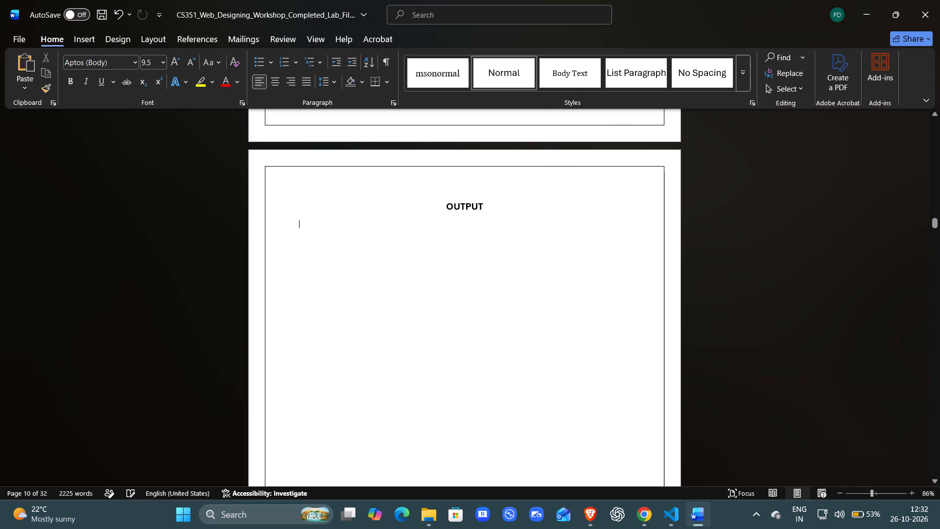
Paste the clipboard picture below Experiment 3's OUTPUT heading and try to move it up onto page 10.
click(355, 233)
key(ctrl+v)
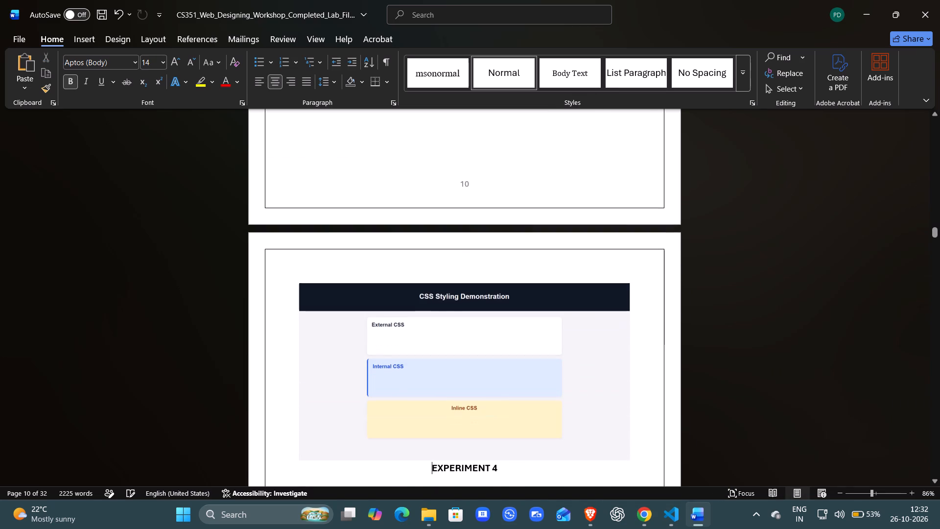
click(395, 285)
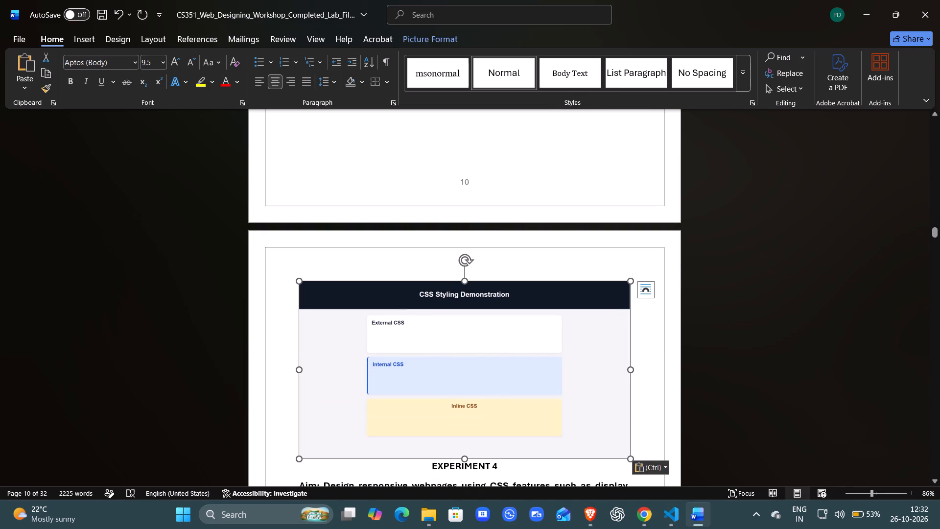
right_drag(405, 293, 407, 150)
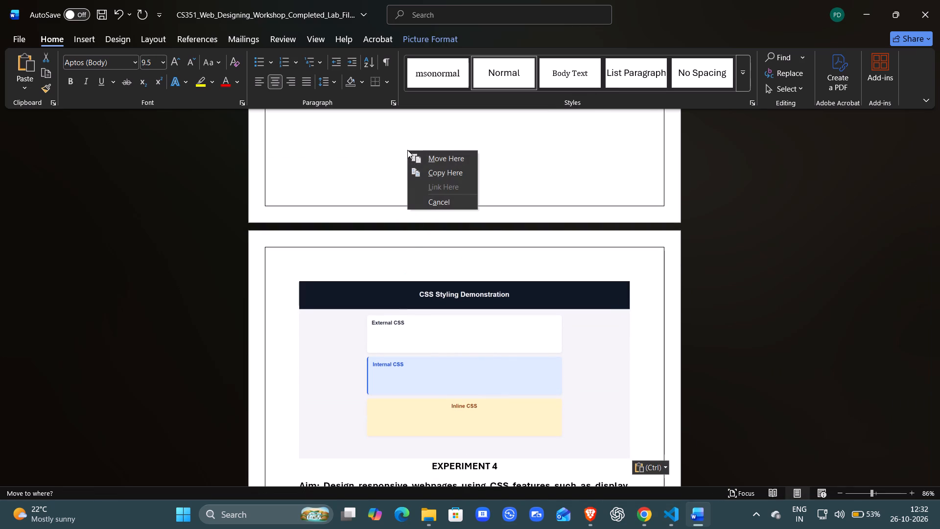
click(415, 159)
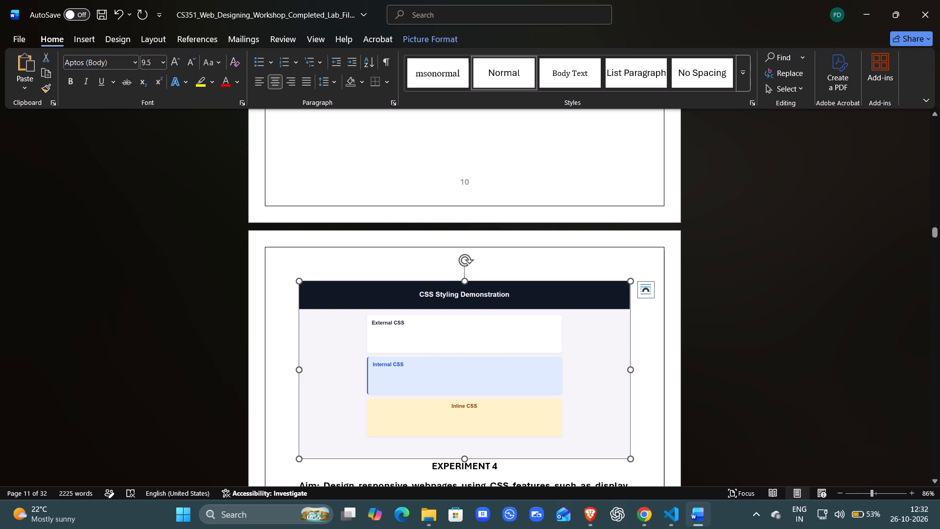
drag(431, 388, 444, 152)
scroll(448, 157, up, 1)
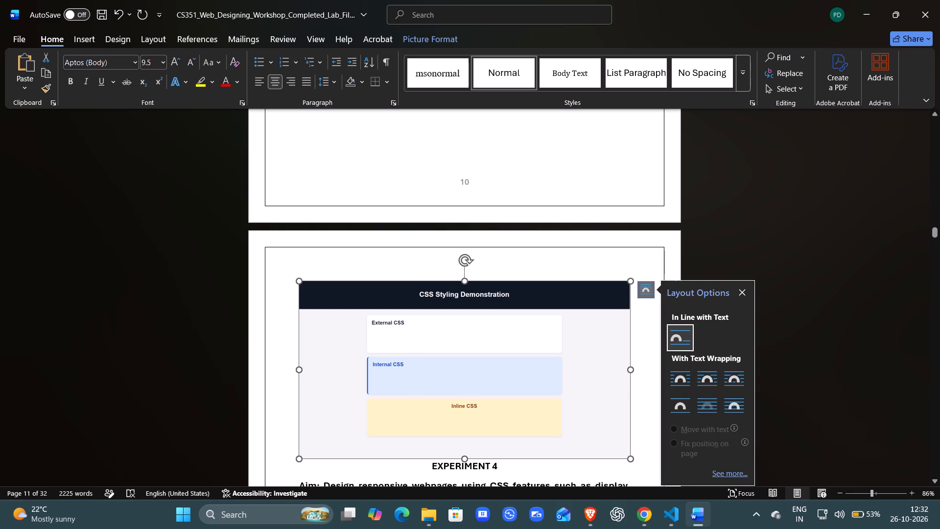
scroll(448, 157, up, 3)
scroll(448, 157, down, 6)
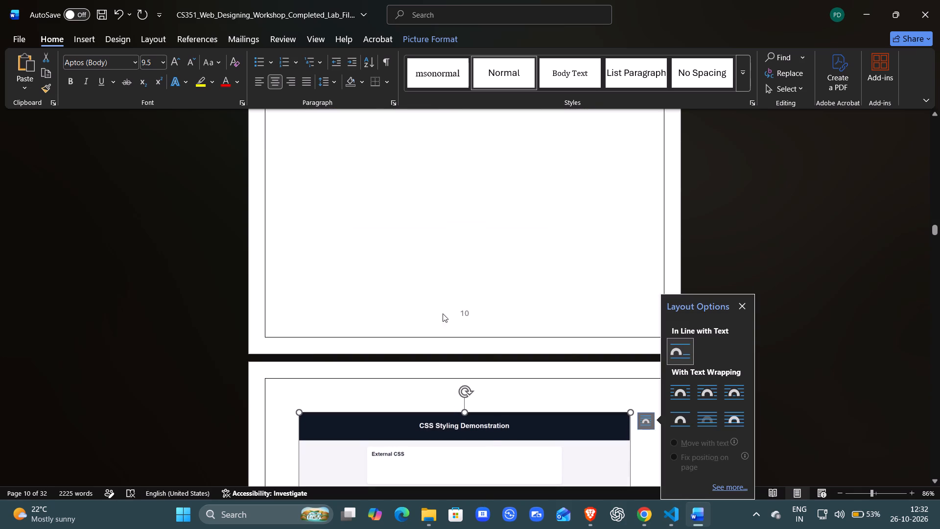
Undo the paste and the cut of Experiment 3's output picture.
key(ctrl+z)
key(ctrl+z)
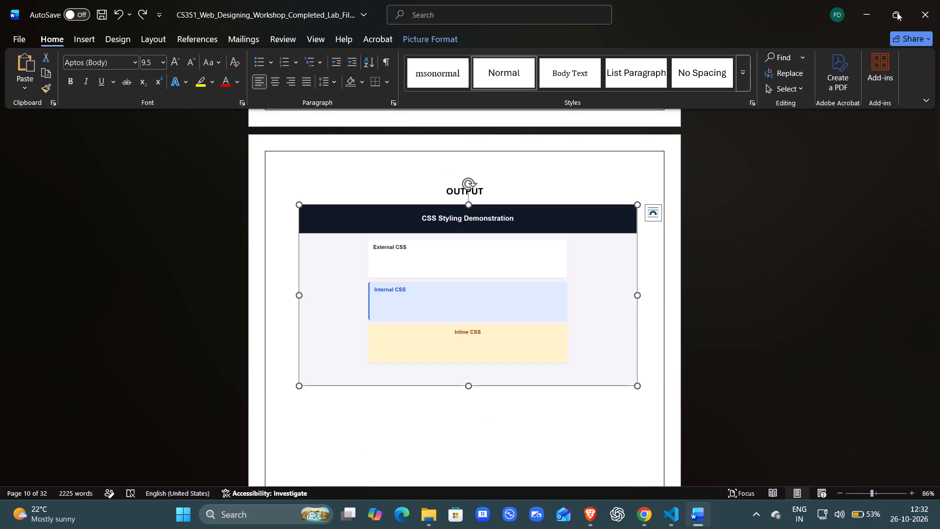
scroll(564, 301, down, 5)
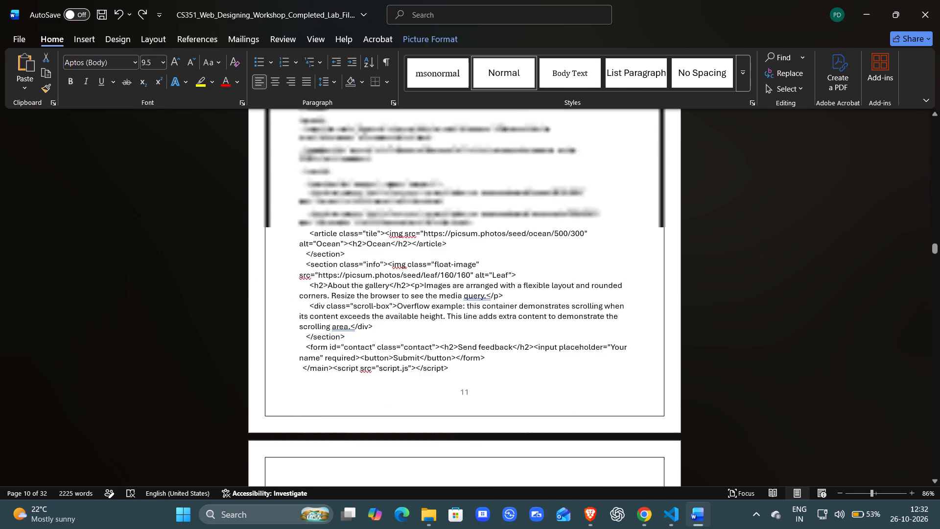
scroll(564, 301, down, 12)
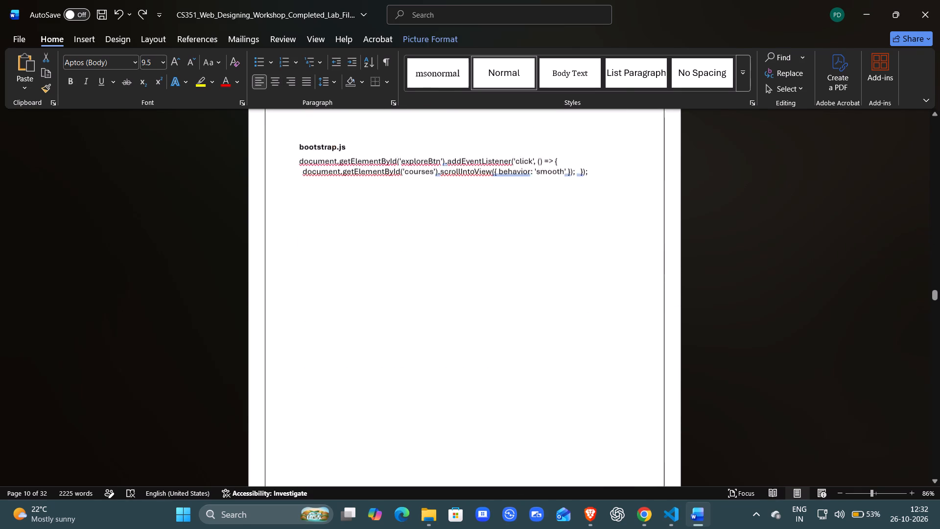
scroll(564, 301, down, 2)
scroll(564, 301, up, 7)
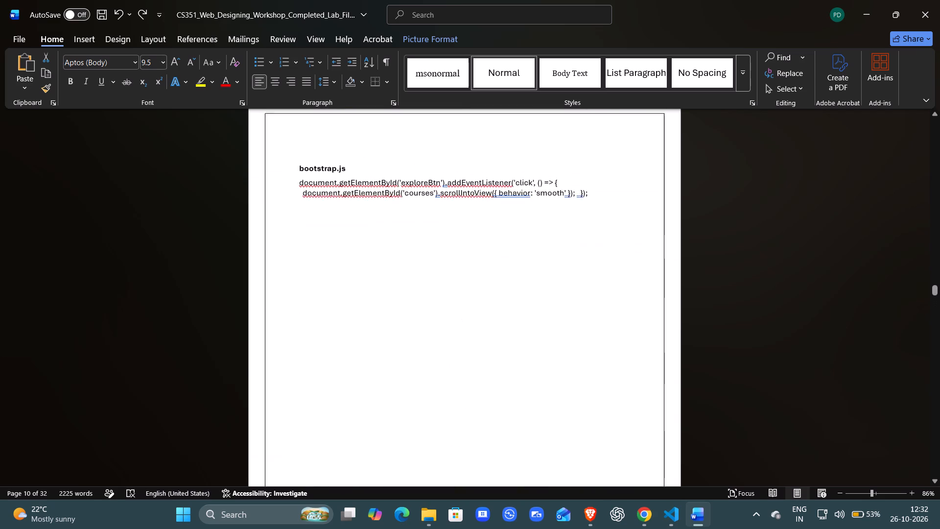
Minimise the lab file and close the Brave window with all its open pages.
scroll(564, 301, up, 9)
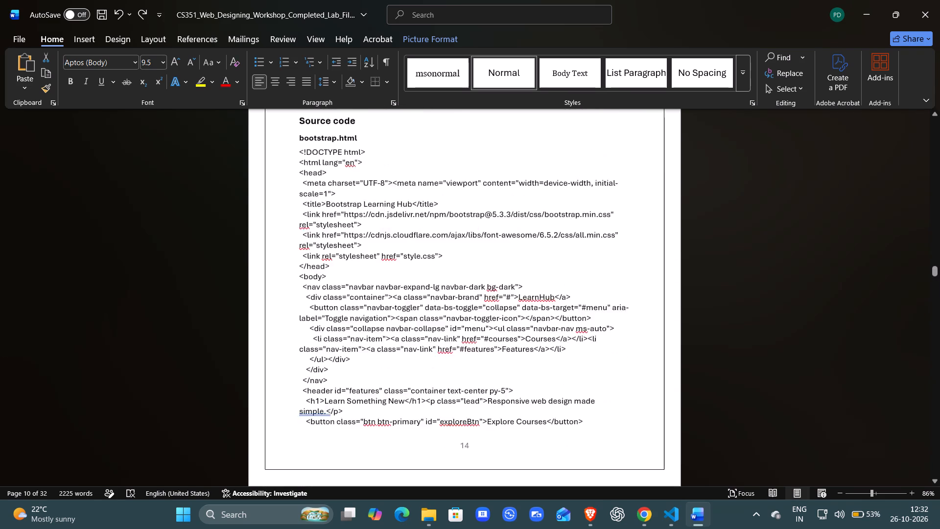
scroll(564, 301, up, 2)
scroll(564, 301, down, 9)
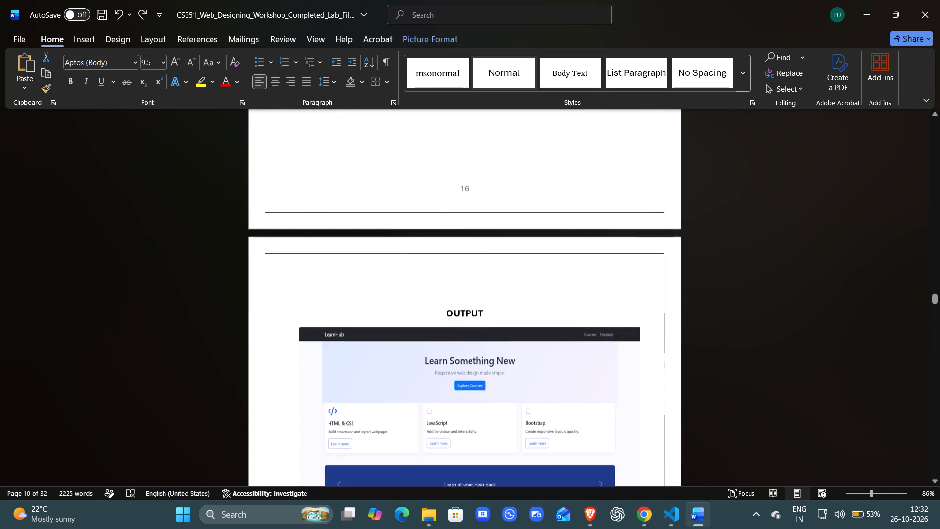
scroll(564, 301, down, 3)
click(863, 11)
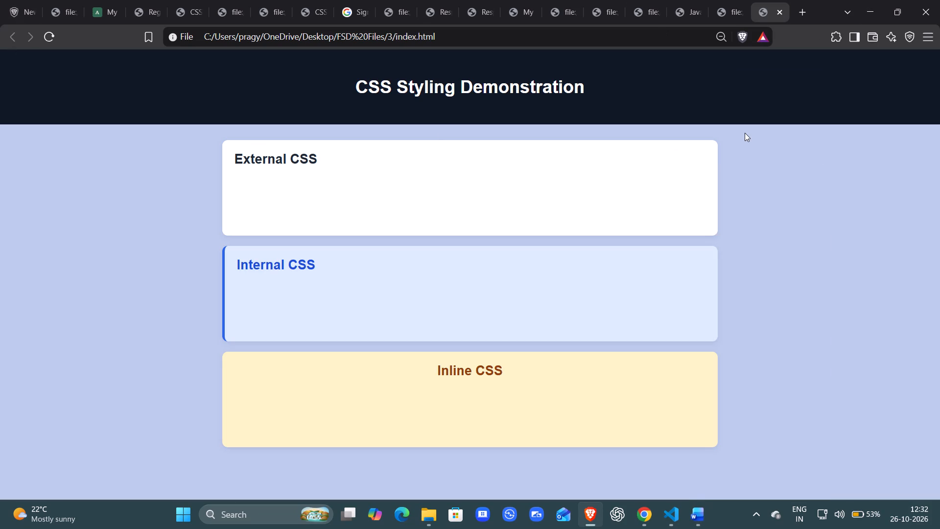
click(923, 8)
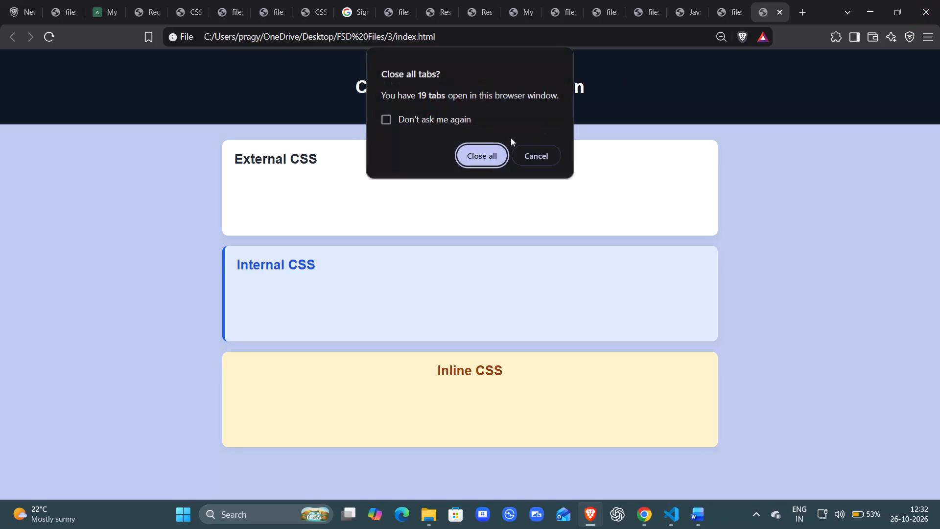
click(480, 150)
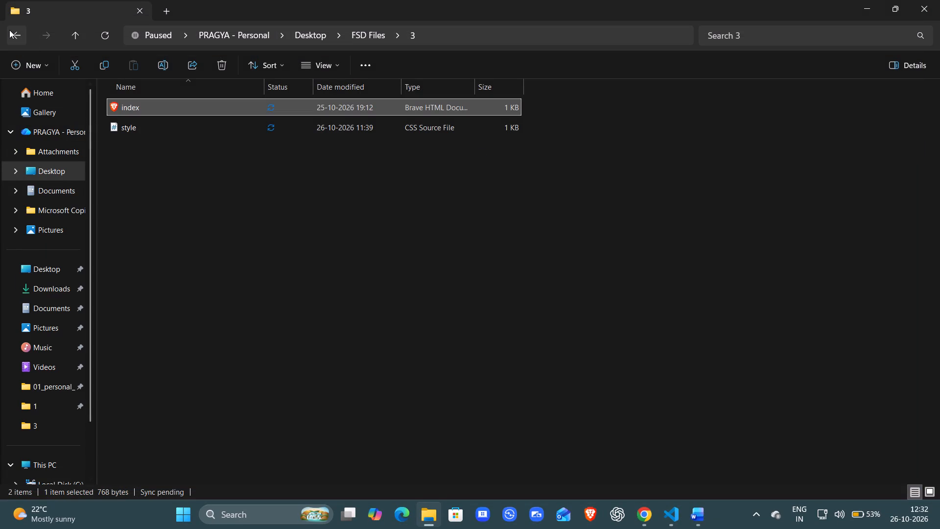
Open the index page from folder 5 of FSD Files in Brave and examine the LearnHub page.
click(9, 30)
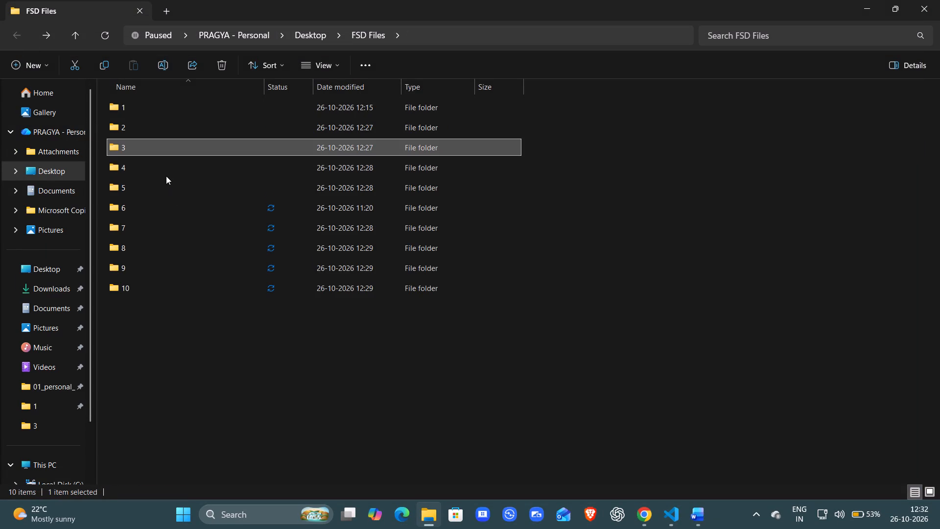
double_click(168, 187)
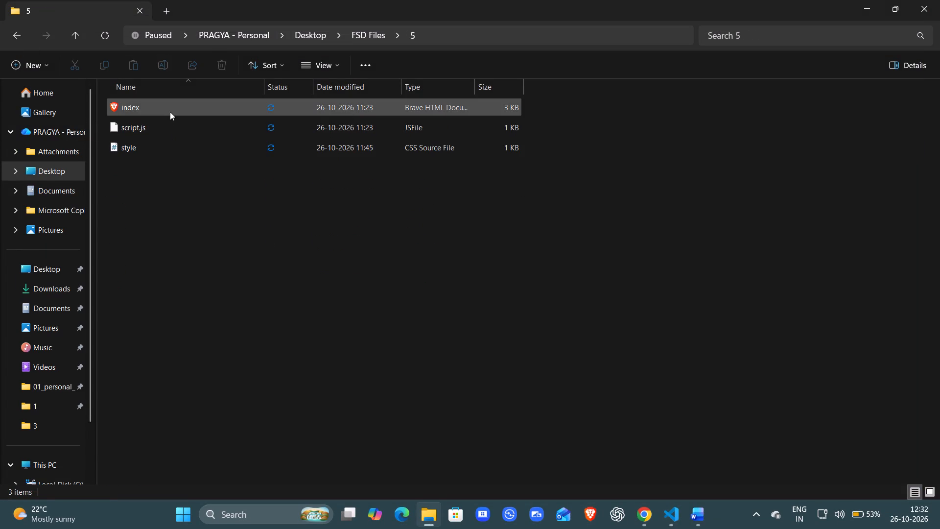
double_click(170, 110)
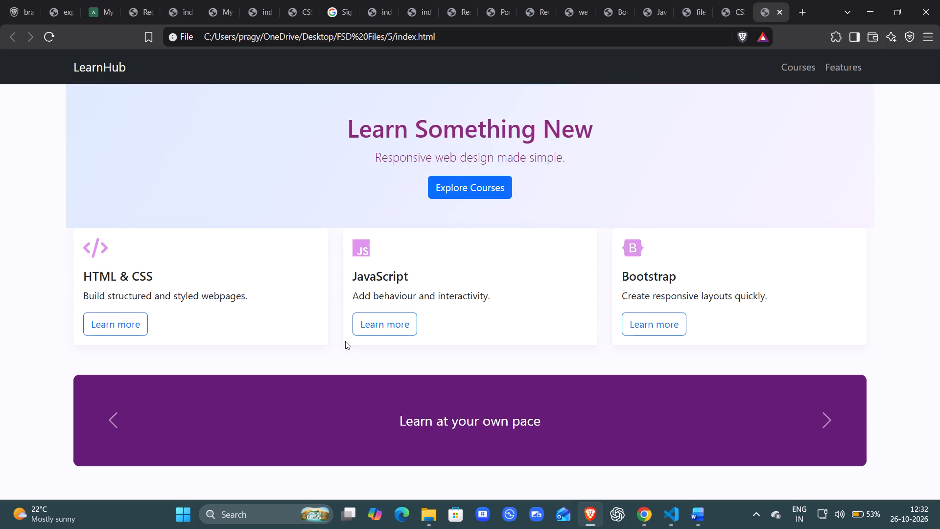
scroll(345, 341, up, 1)
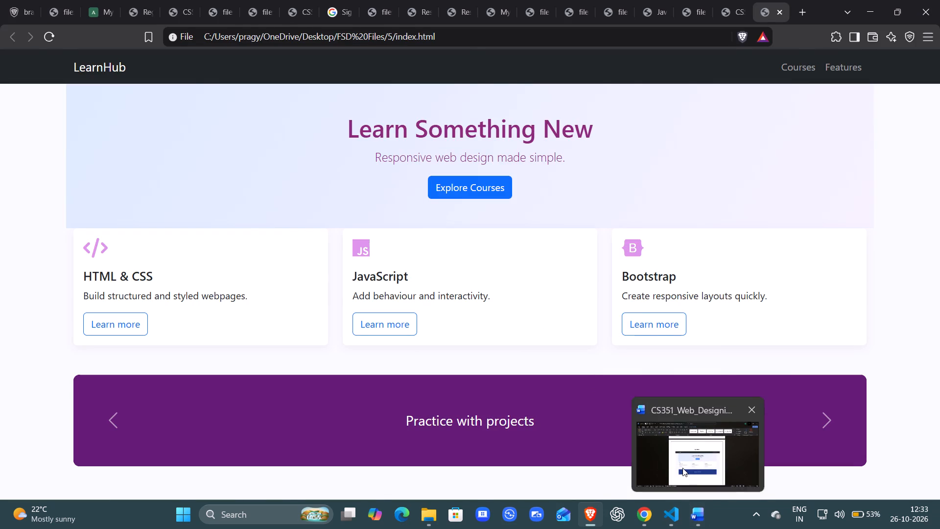
Compare Experiment 6's OUTPUT picture in the Word lab file with the index page from folder 6 of FSD Files.
click(682, 468)
scroll(551, 315, down, 4)
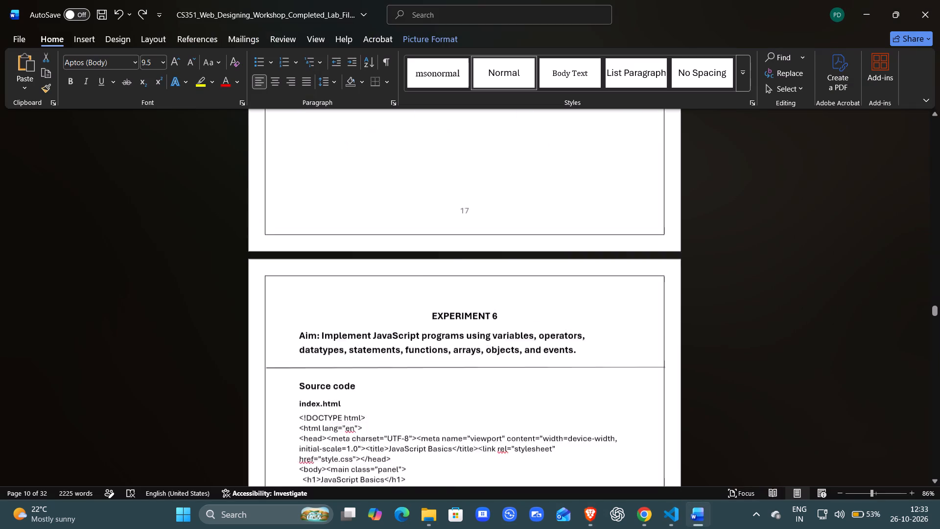
scroll(551, 315, down, 11)
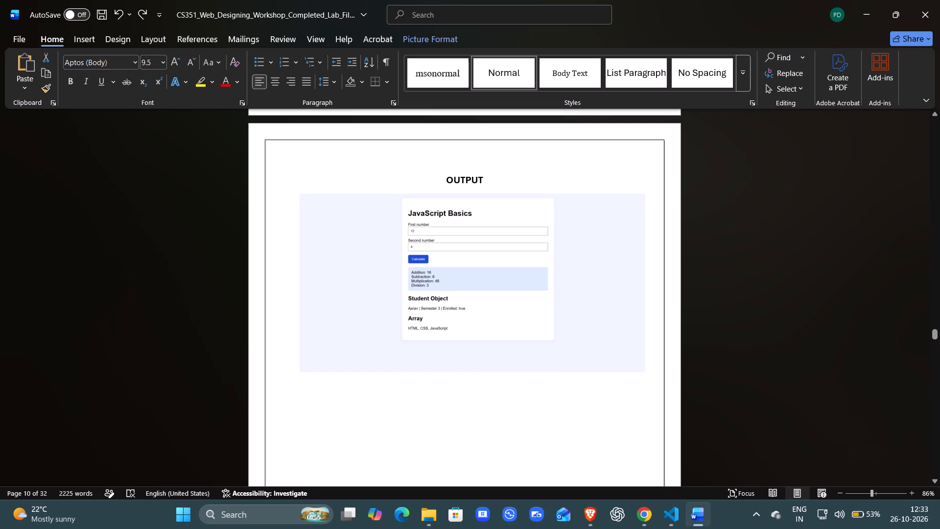
click(439, 524)
click(17, 41)
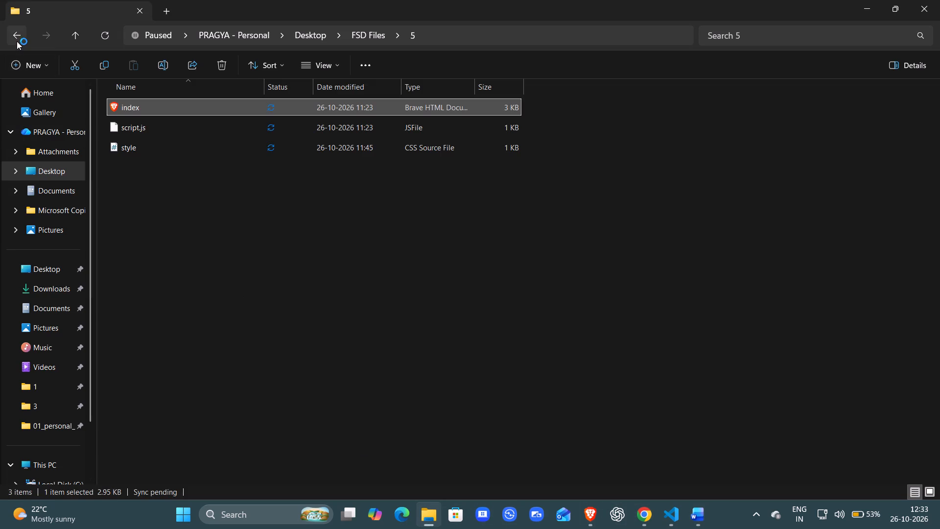
double_click(159, 209)
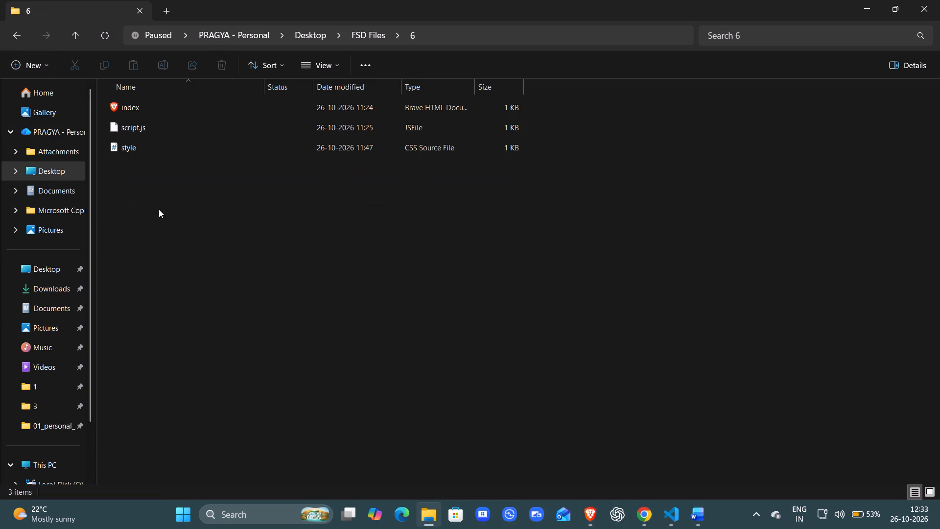
double_click(141, 109)
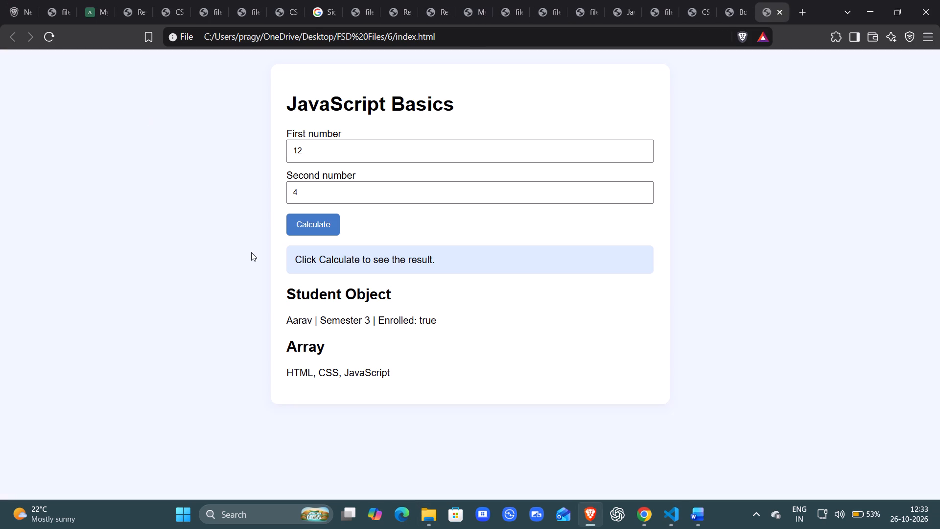
scroll(251, 252, down, 5)
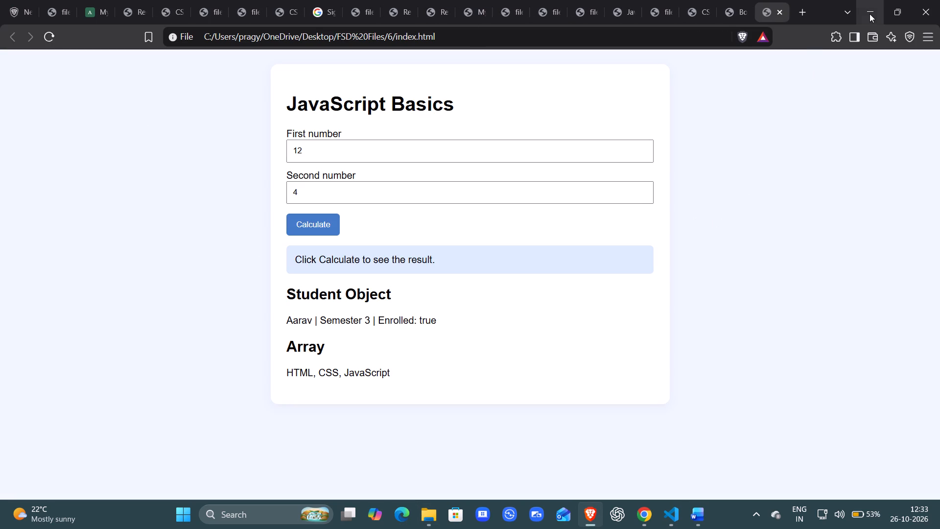
click(869, 14)
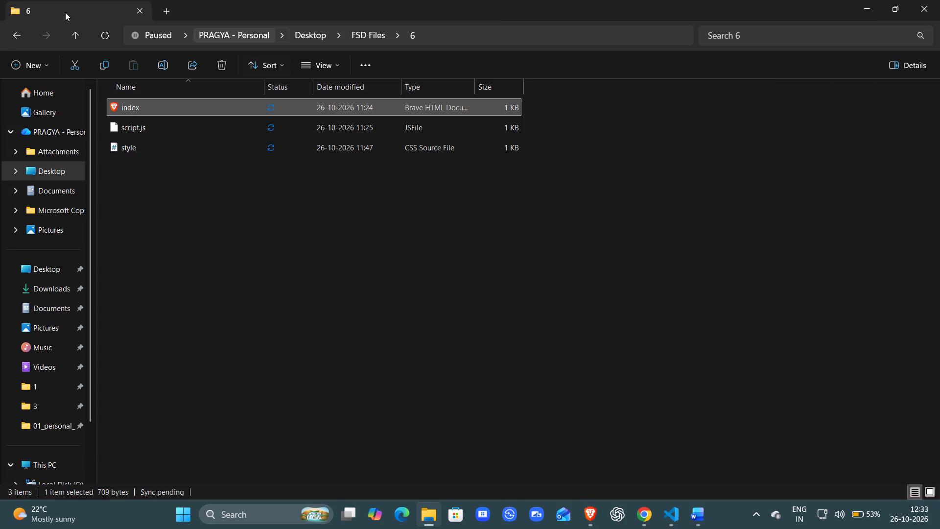
Open the index page from folder 7 of FSD Files in Brave, check the Text Analyzer page and minimise the browser.
click(24, 34)
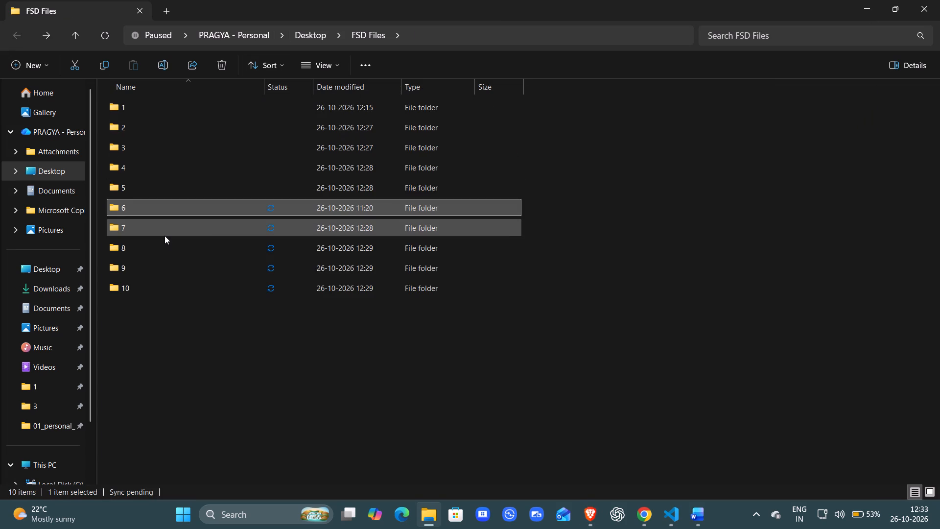
double_click(164, 236)
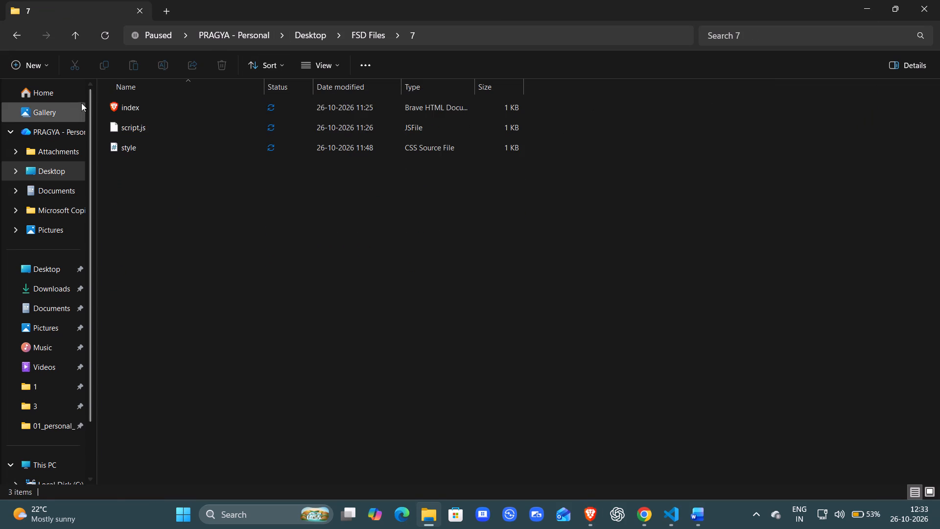
double_click(135, 112)
scroll(418, 276, down, 2)
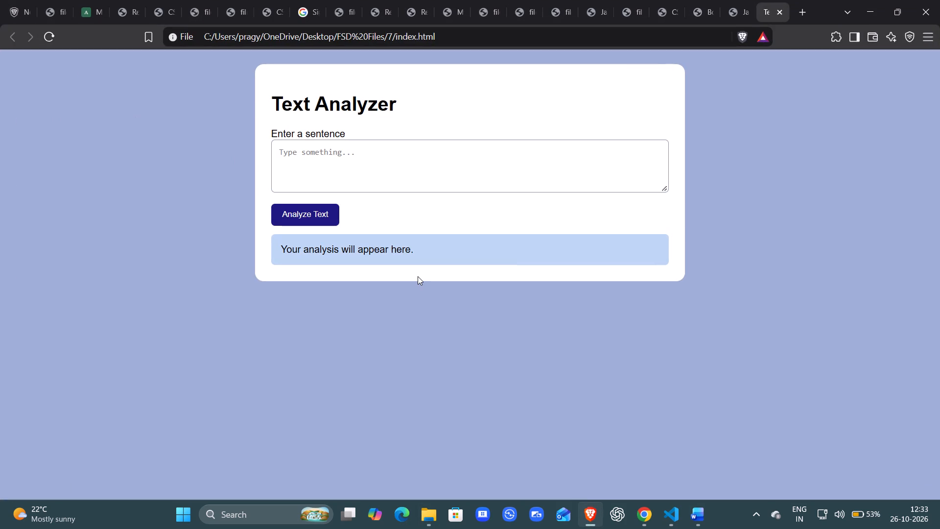
scroll(418, 276, down, 3)
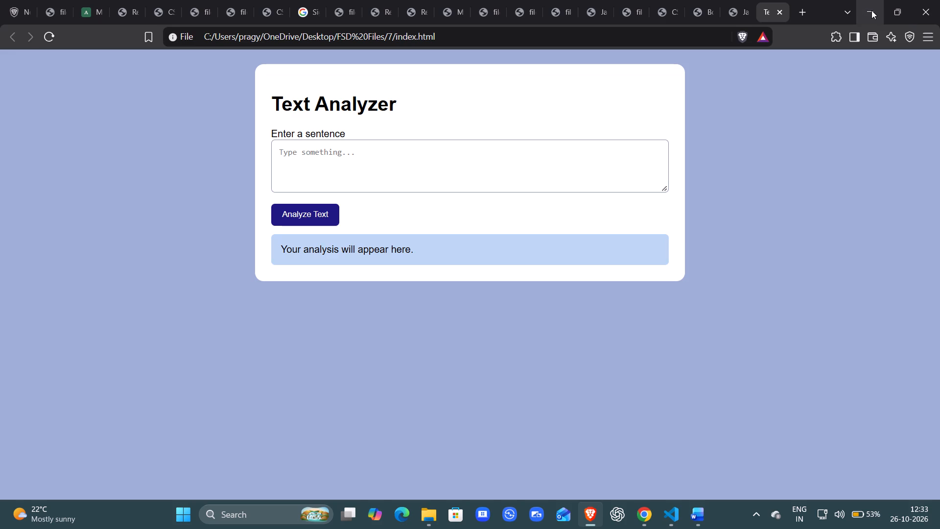
click(870, 10)
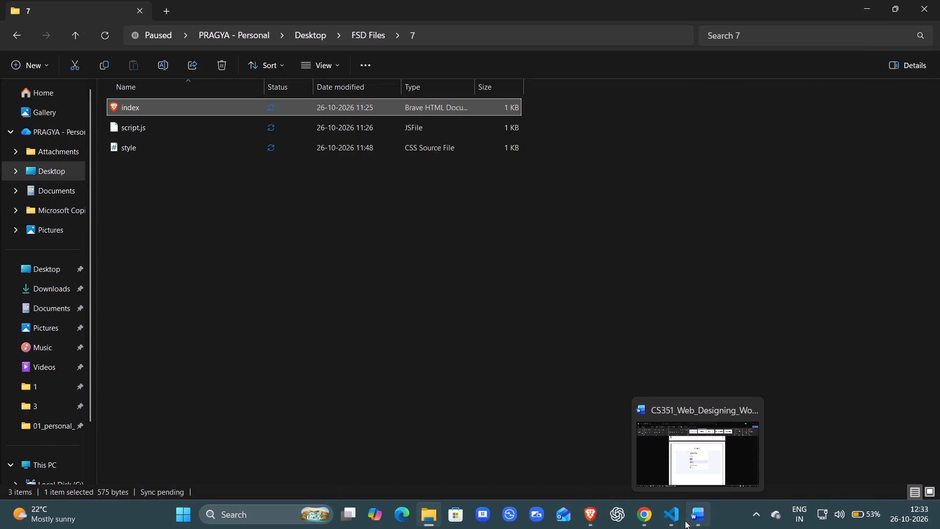
Switch to the Word lab file and cut the old green Text Analyzer picture from Experiment 7's OUTPUT page.
click(693, 457)
scroll(557, 401, down, 4)
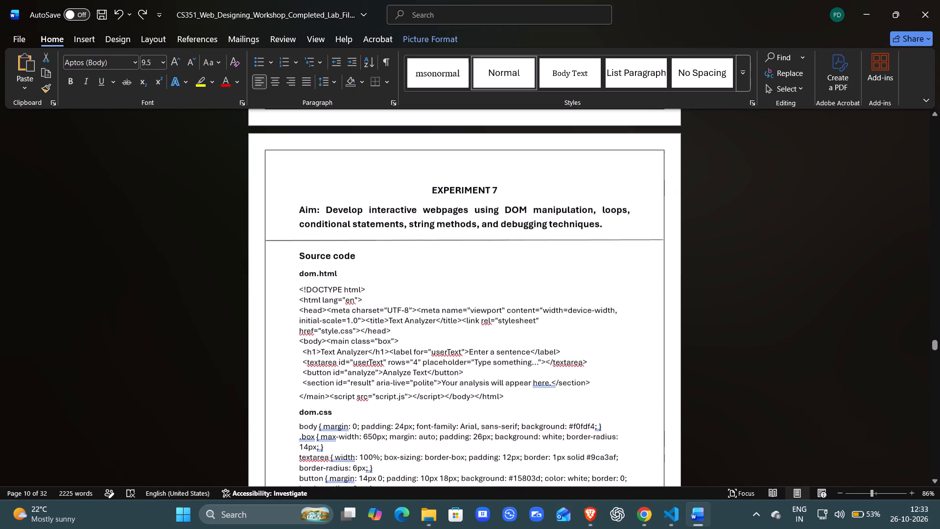
scroll(557, 401, down, 12)
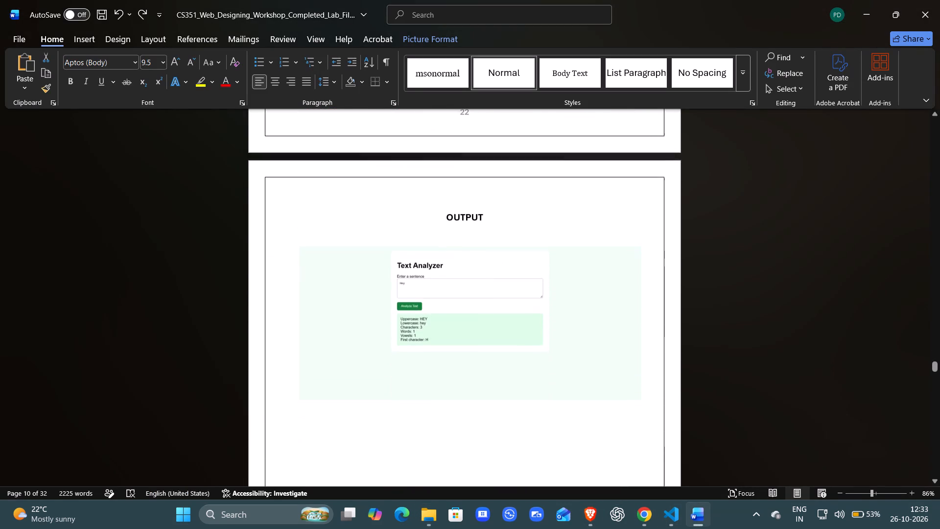
click(509, 324)
right_click(509, 324)
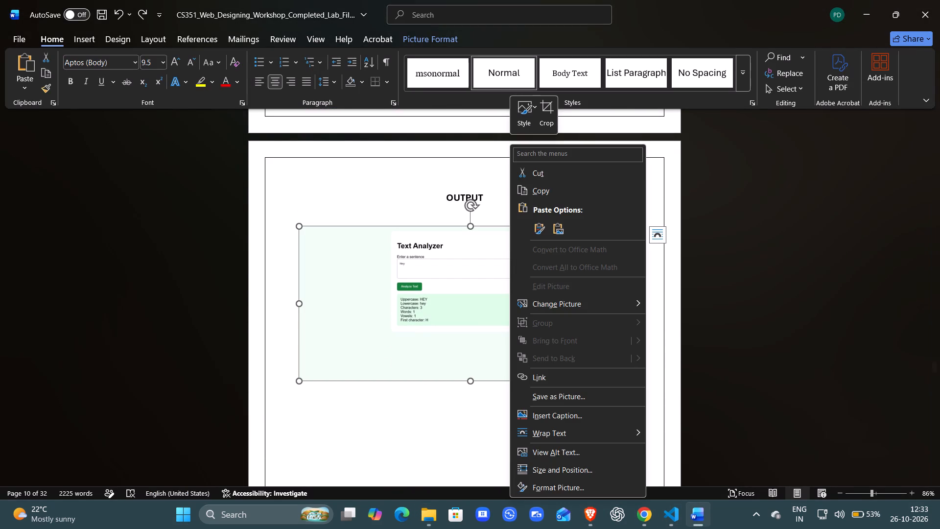
click(564, 178)
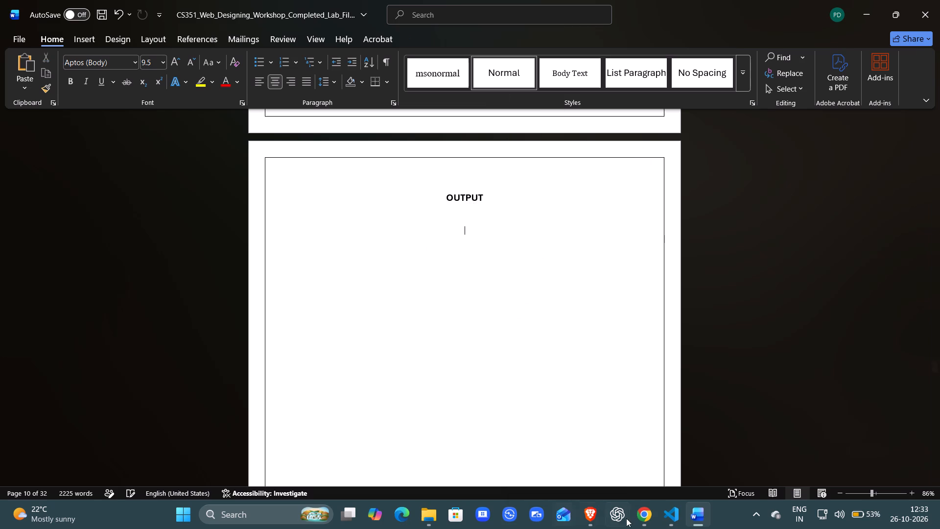
Switch to Brave and capture the nearly full-width Text Analyzer page as a screen snip.
click(588, 516)
key(Print)
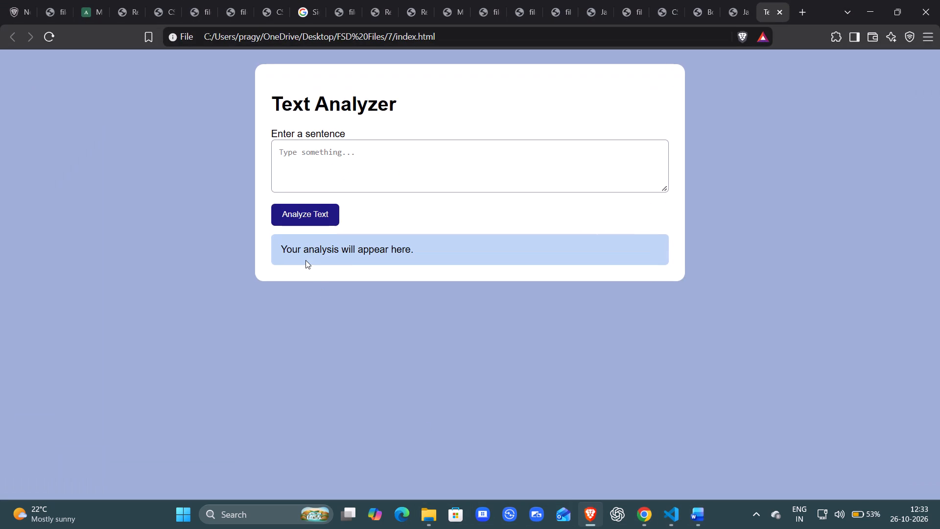
right_drag(29, 55, 67, 56)
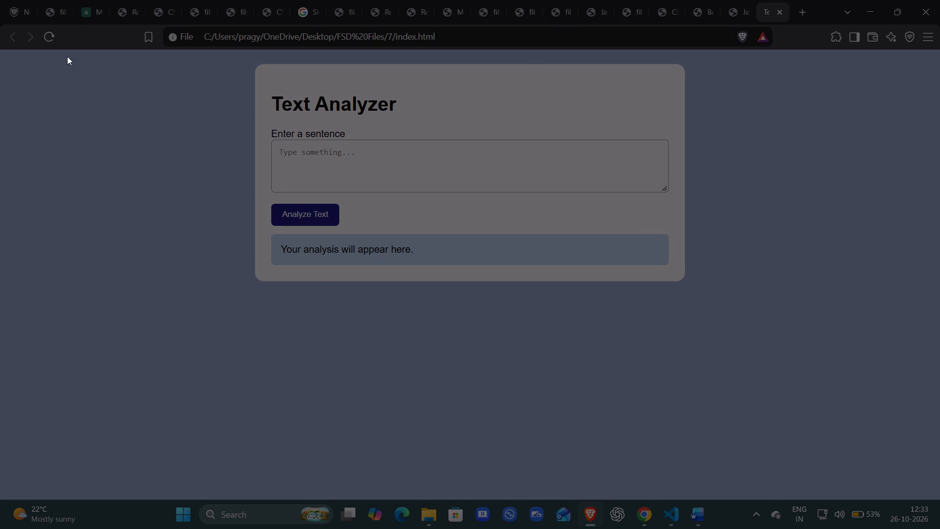
right_drag(67, 56, 882, 491)
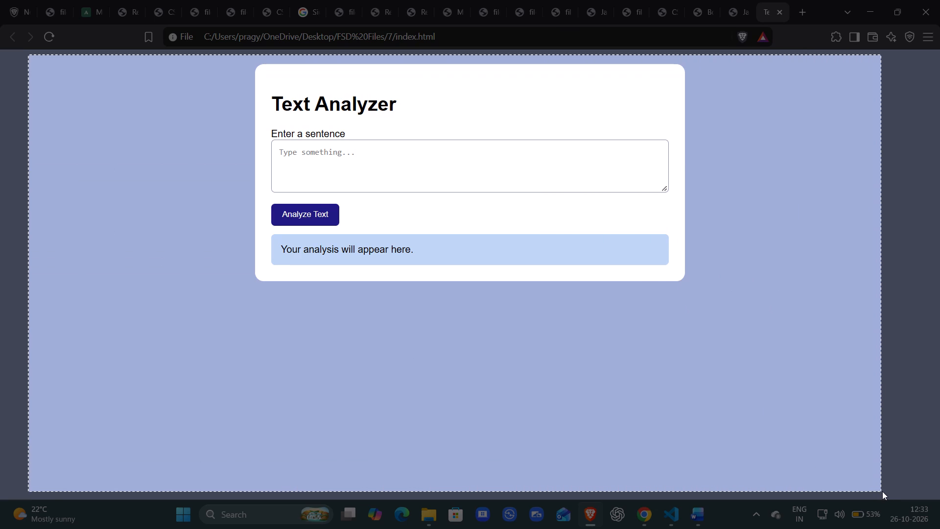
right_drag(882, 491, 888, 494)
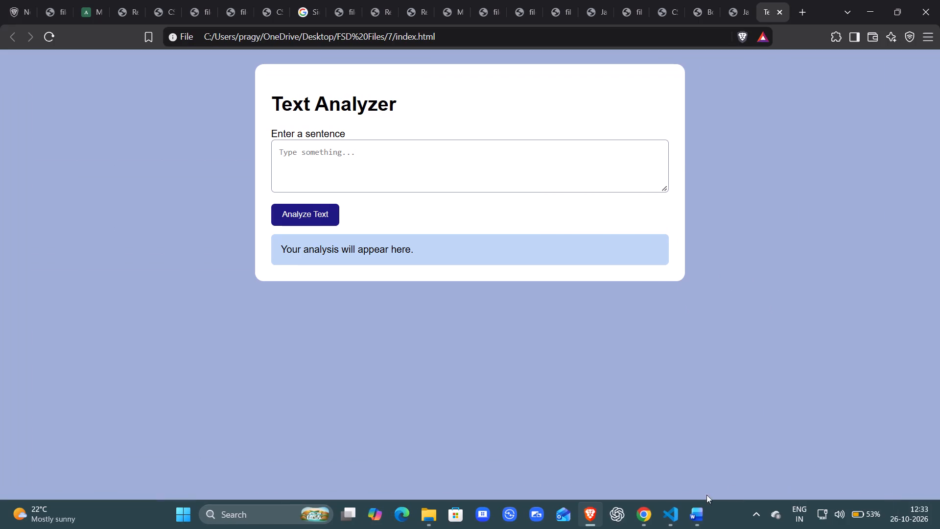
Return to Word and paste the new Text Analyzer snip below Experiment 7's OUTPUT heading.
click(699, 515)
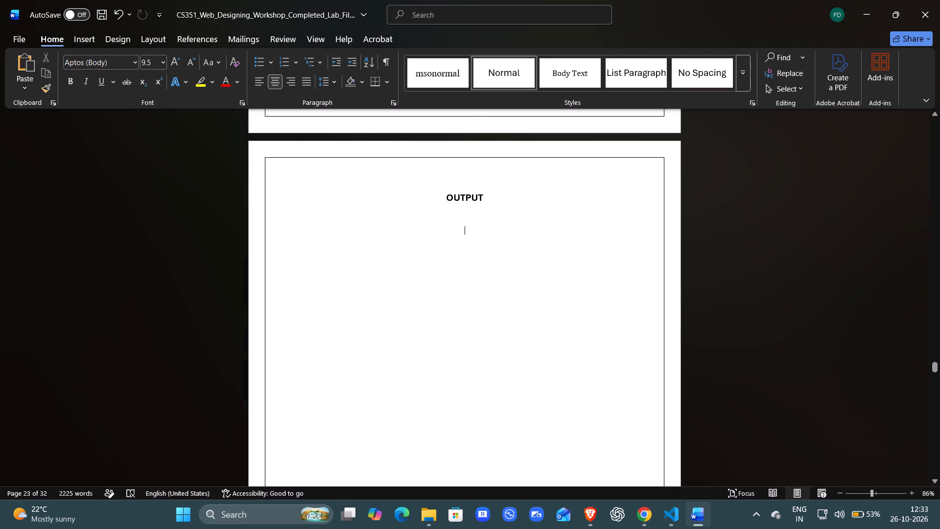
click(461, 231)
key(ctrl+v)
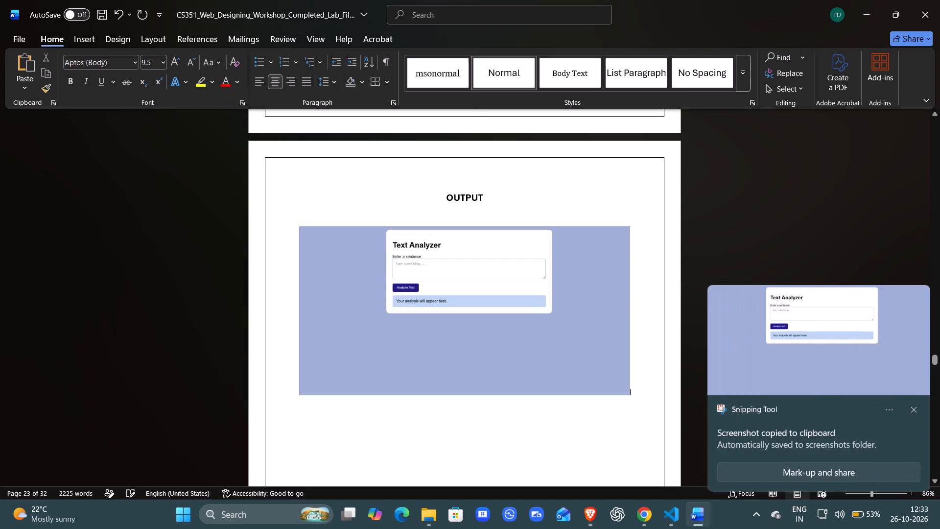
scroll(430, 399, down, 1)
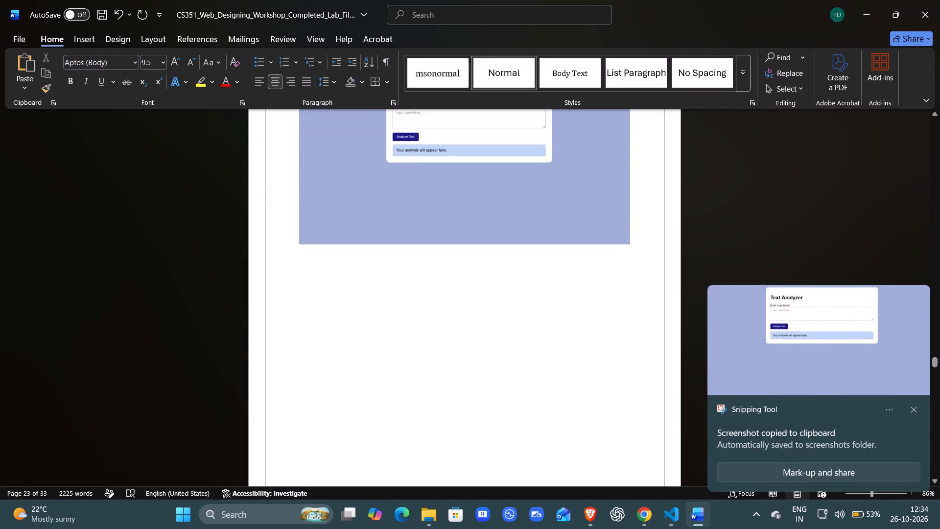
click(151, 251)
click(468, 351)
Delete the blank lines above Experiment 8's OUTPUT heading so it sits at the page's top, directly above the Sign Up picture.
scroll(468, 351, down, 3)
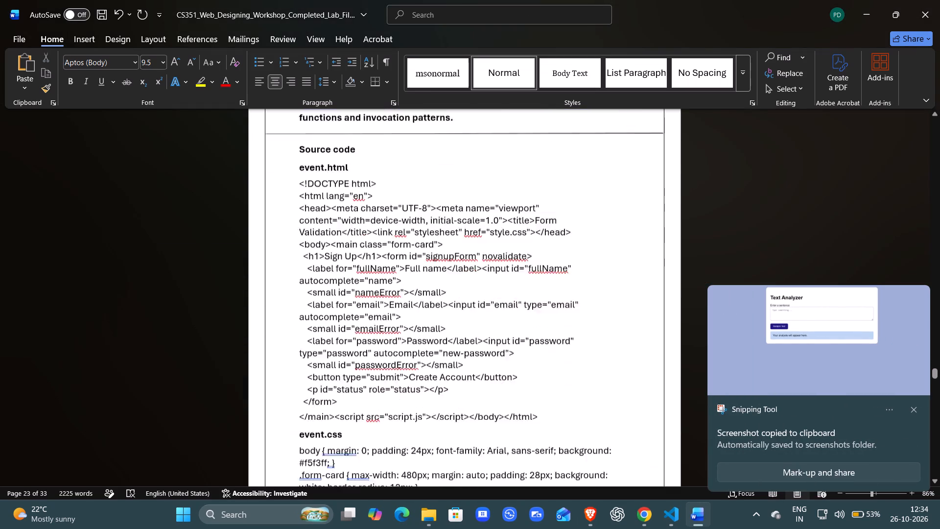
scroll(468, 351, down, 6)
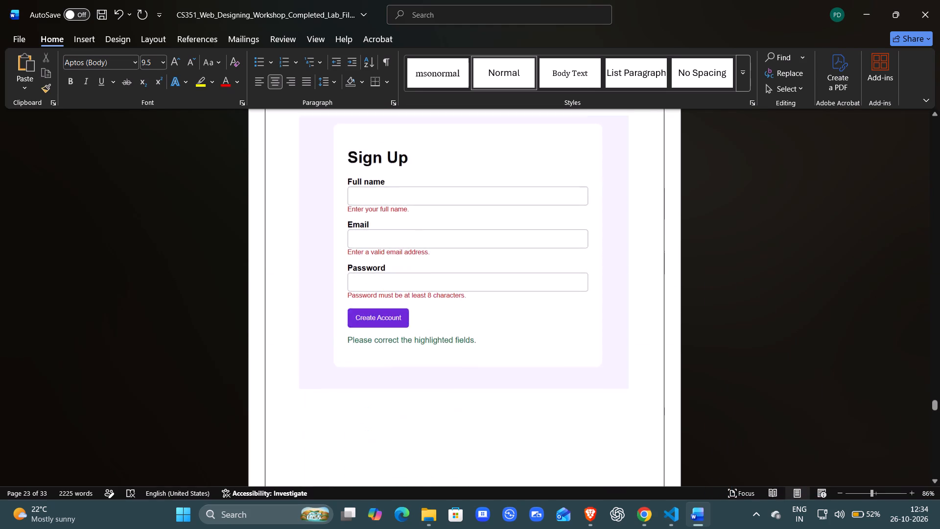
scroll(468, 351, down, 5)
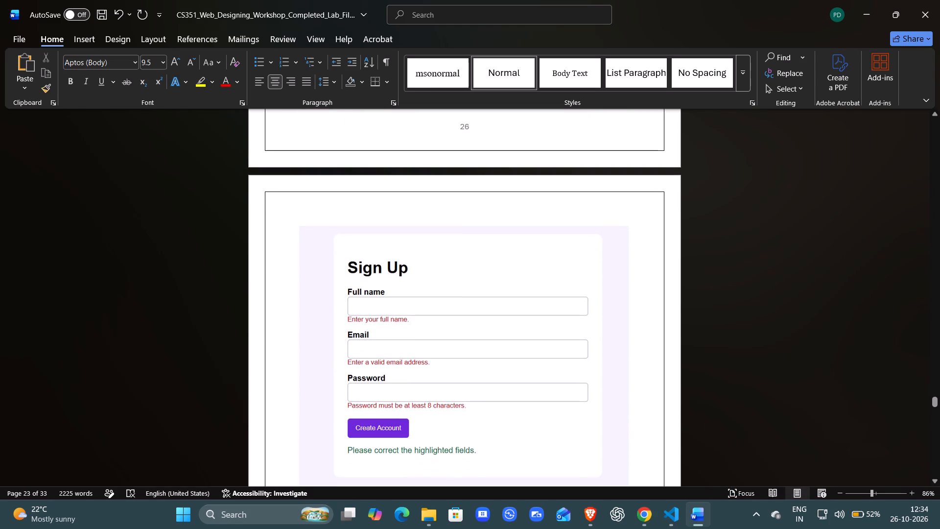
click(306, 212)
click(383, 309)
scroll(383, 309, up, 3)
scroll(383, 309, down, 1)
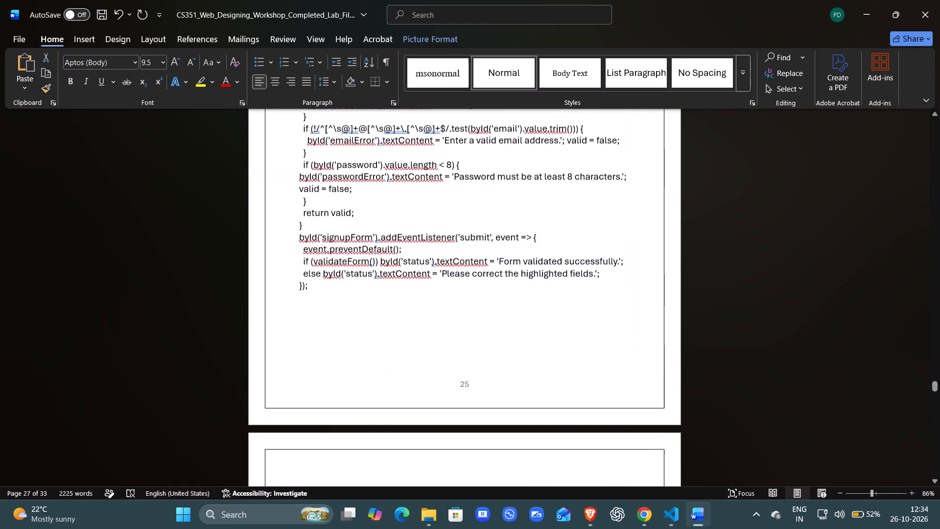
scroll(383, 309, down, 1)
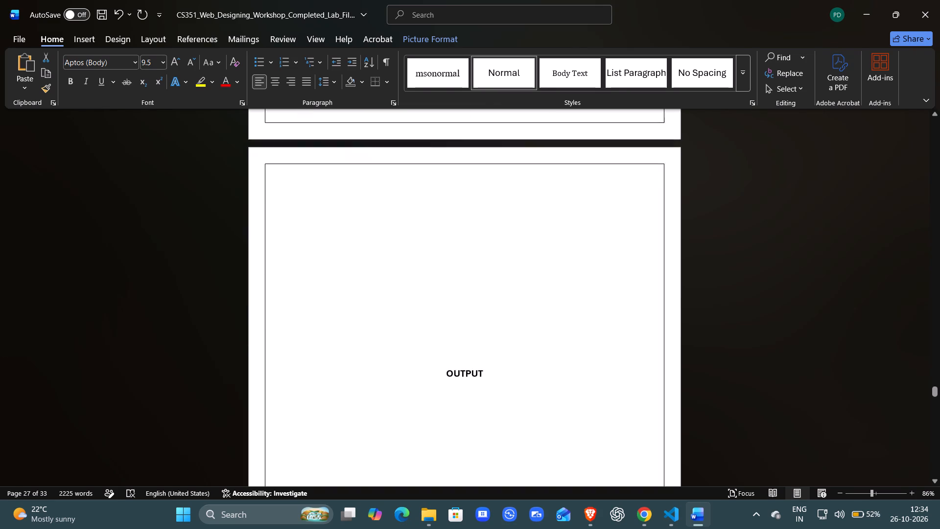
scroll(383, 309, right, 1)
click(438, 255)
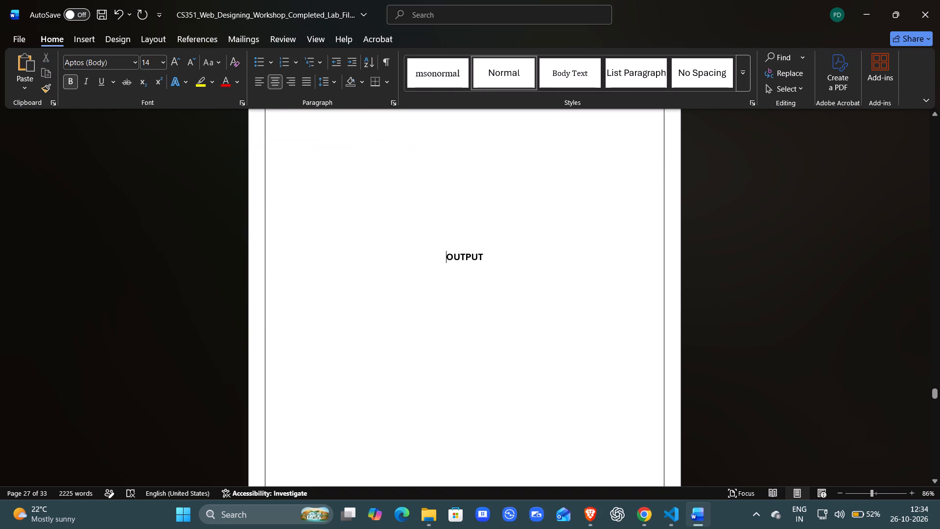
key(BackSpace)
key(BackSpace)
key(BackSpace)
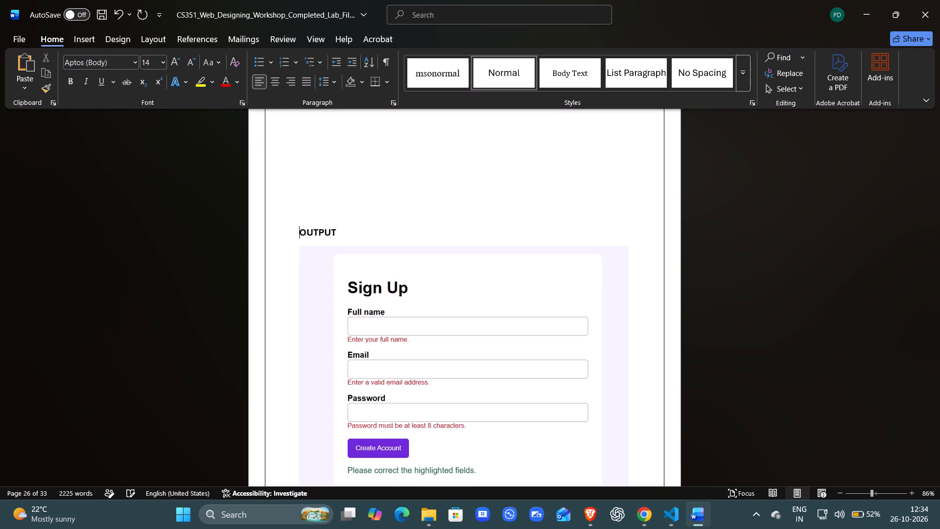
key(BackSpace)
key(BackSpace)
key(BackSpace)
key(BackSpace)
scroll(438, 255, up, 1)
key(BackSpace)
key(BackSpace)
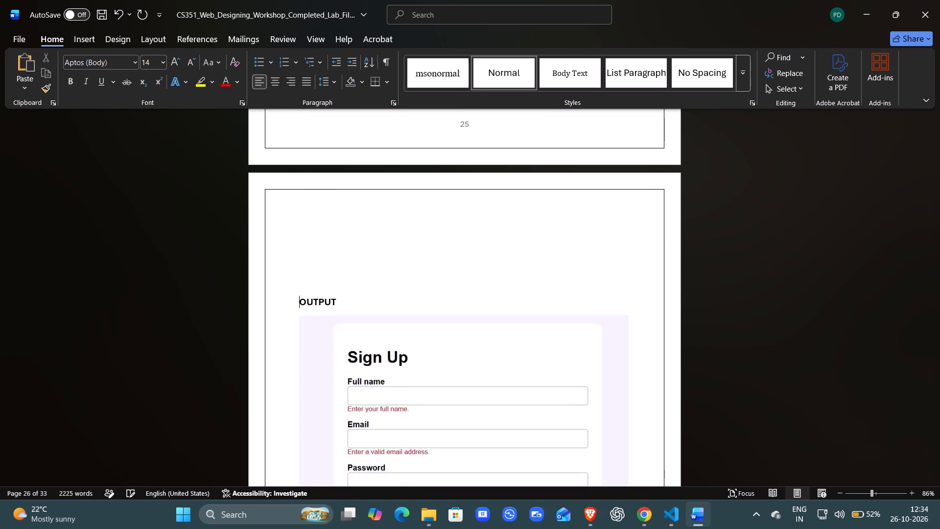
key(BackSpace)
key(BackSpace)
key(BackSpace)
key(BackSpace)
key(BackSpace)
key(BackSpace)
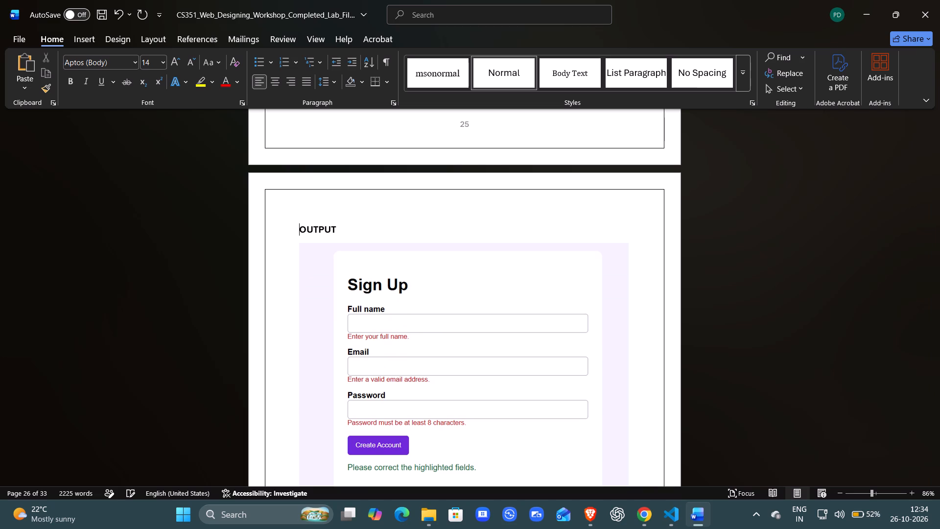
Centre Experiment 8's OUTPUT heading above the Sign Up picture.
click(282, 78)
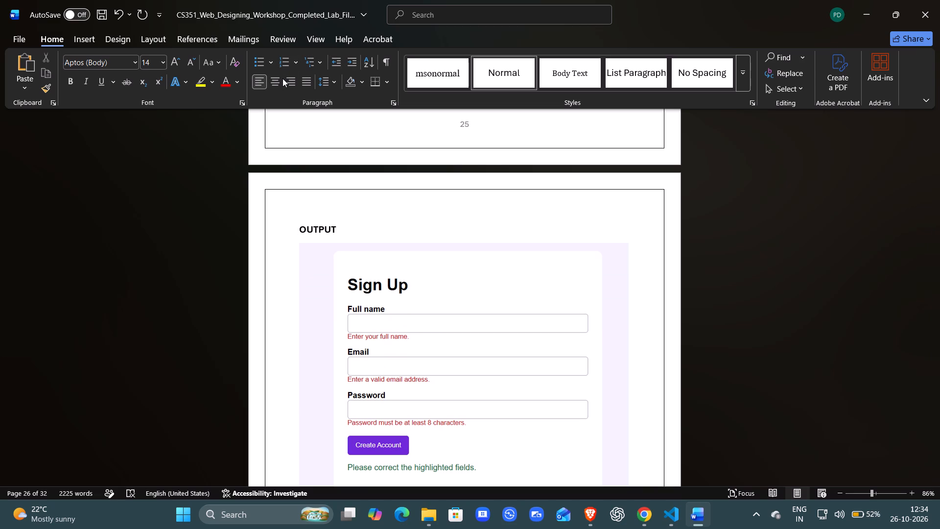
click(278, 78)
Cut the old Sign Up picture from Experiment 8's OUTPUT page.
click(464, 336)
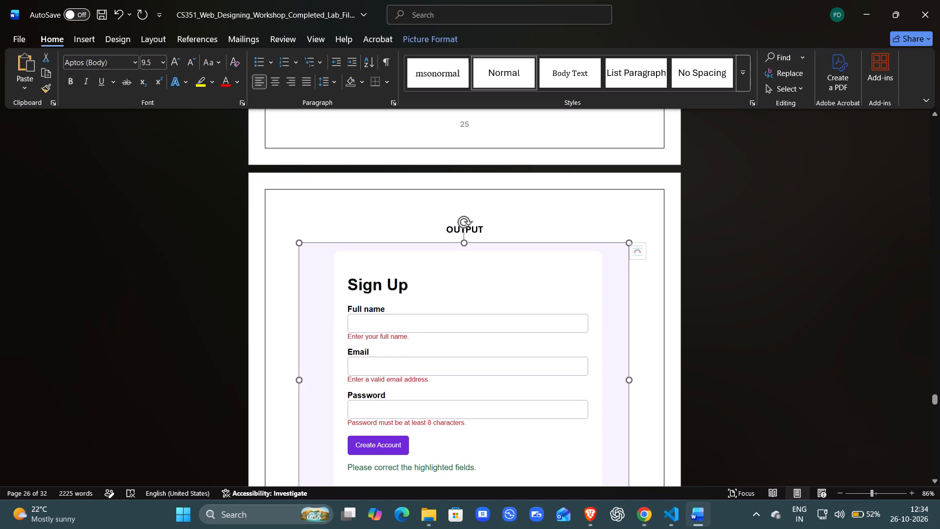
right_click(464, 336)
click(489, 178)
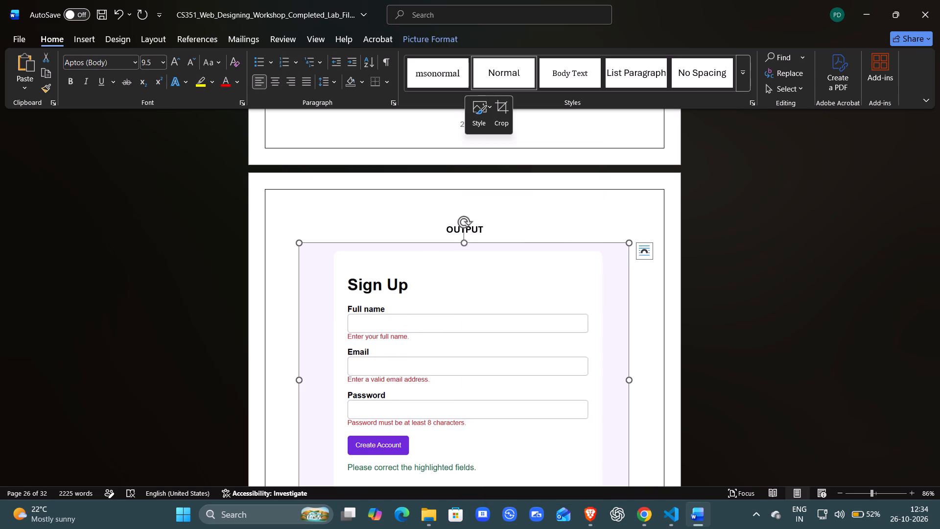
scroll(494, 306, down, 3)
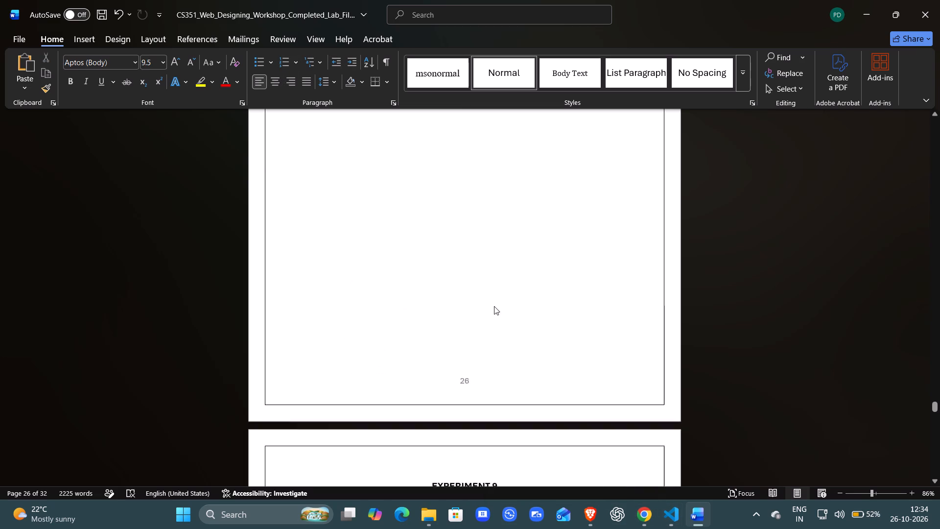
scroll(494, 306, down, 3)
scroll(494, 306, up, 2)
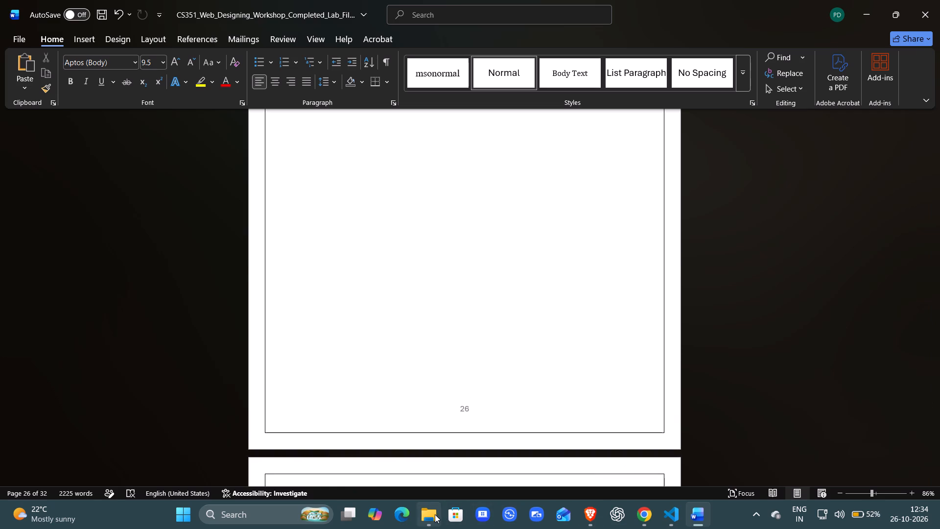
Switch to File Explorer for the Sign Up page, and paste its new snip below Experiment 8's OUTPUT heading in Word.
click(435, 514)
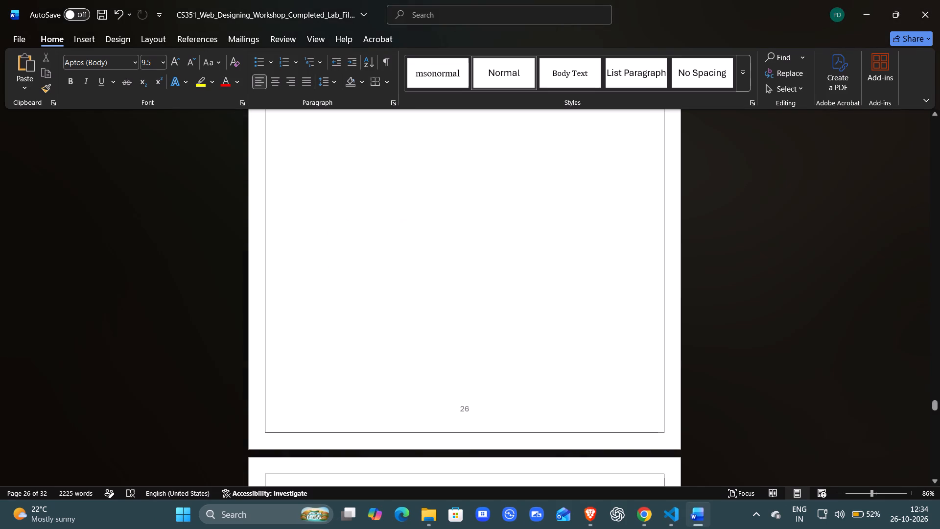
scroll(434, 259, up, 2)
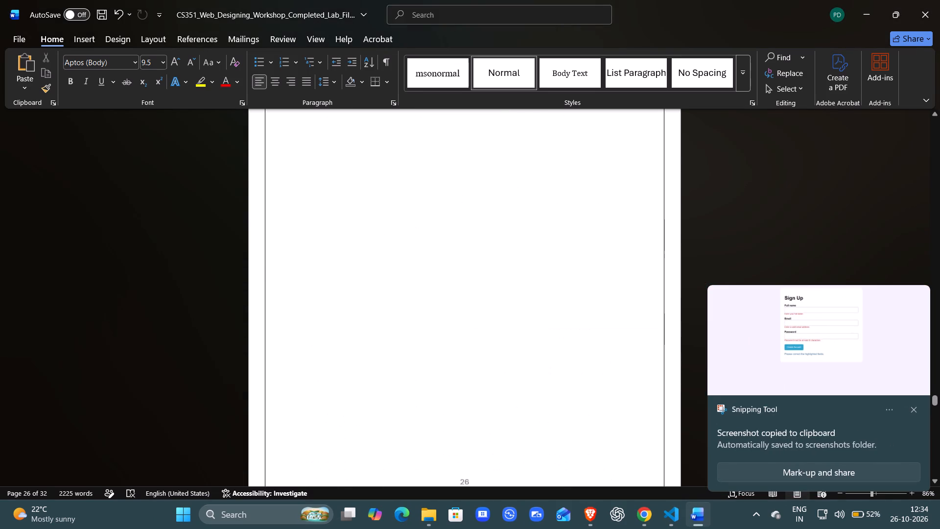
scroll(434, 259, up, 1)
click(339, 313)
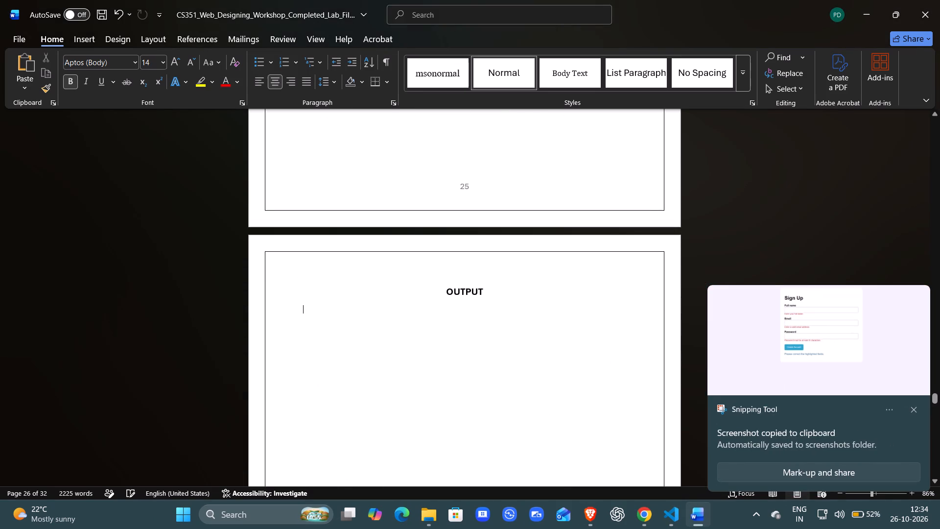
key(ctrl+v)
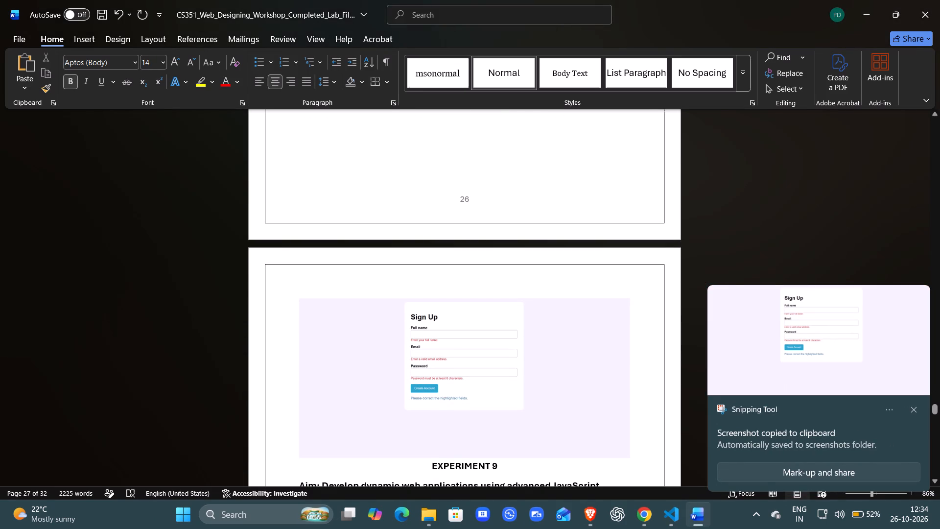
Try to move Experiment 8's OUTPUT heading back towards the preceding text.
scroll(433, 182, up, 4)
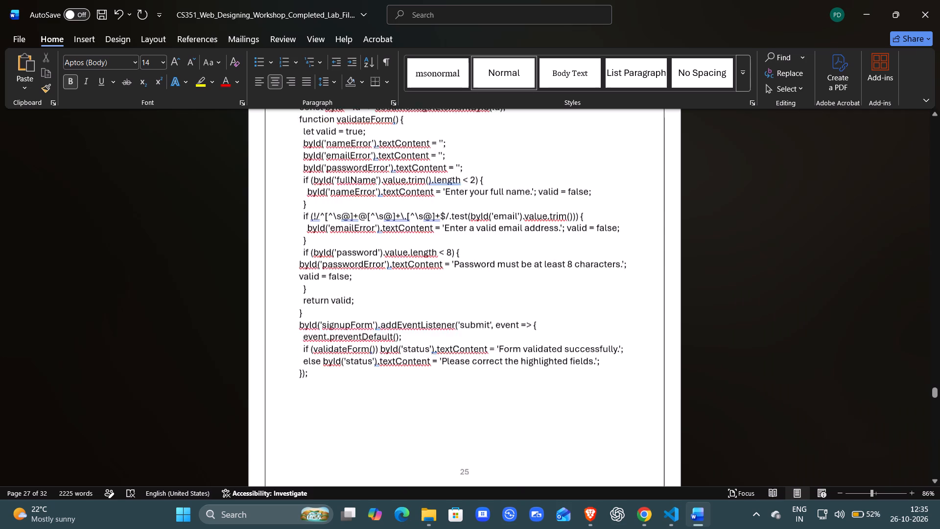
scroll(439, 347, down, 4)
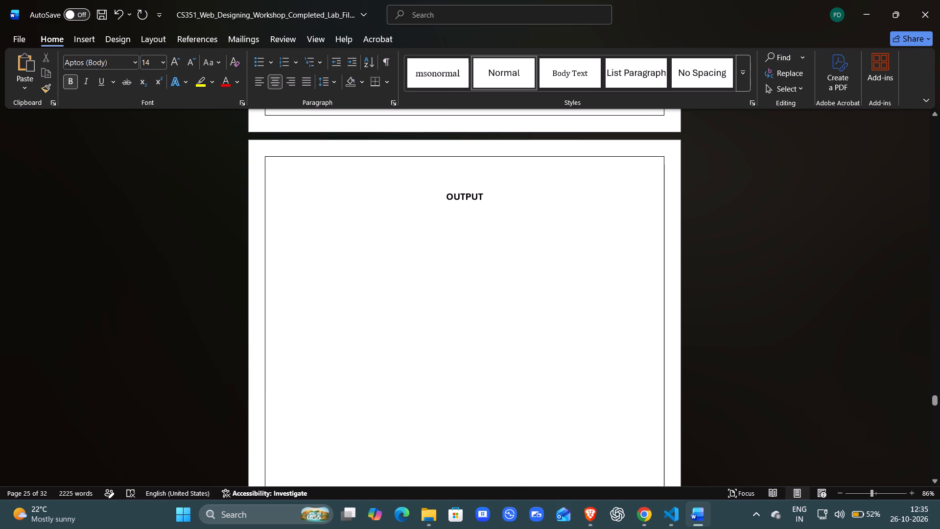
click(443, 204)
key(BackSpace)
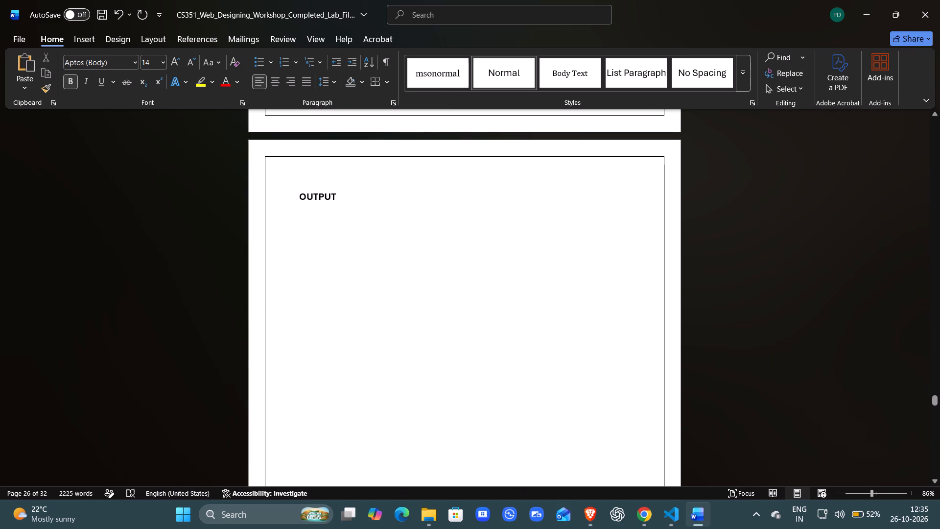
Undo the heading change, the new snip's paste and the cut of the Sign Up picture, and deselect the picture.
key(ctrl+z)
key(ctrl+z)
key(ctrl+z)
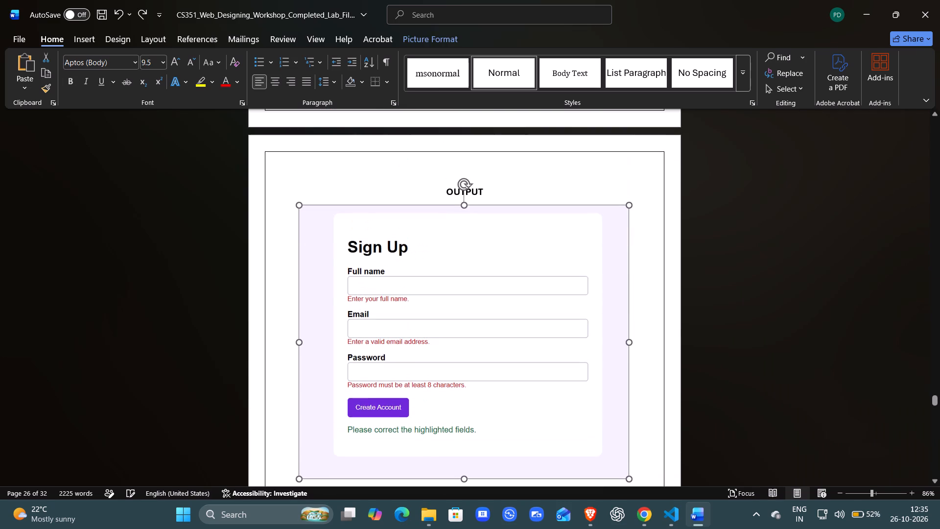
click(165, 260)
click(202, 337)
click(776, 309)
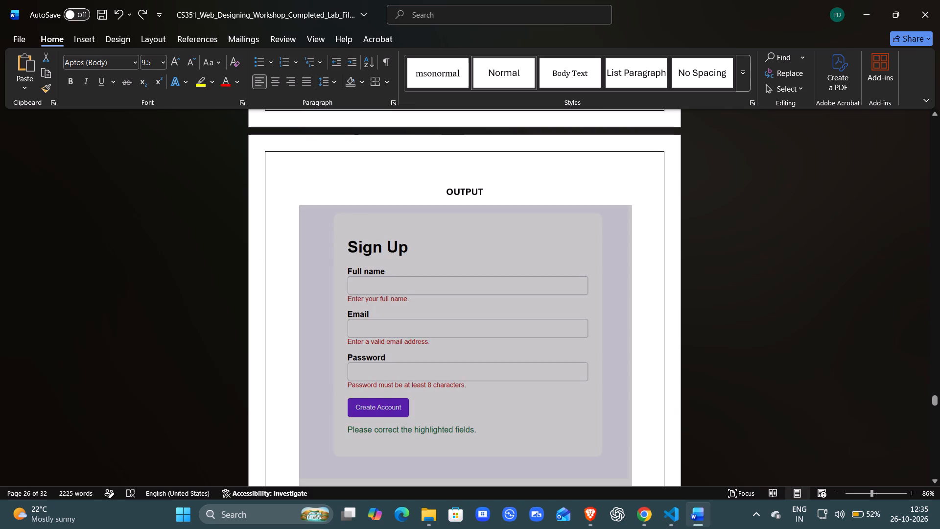
Go to Experiment 9's OUTPUT page, and open the index page from folder 9 of FSD Files in Brave.
scroll(554, 354, down, 15)
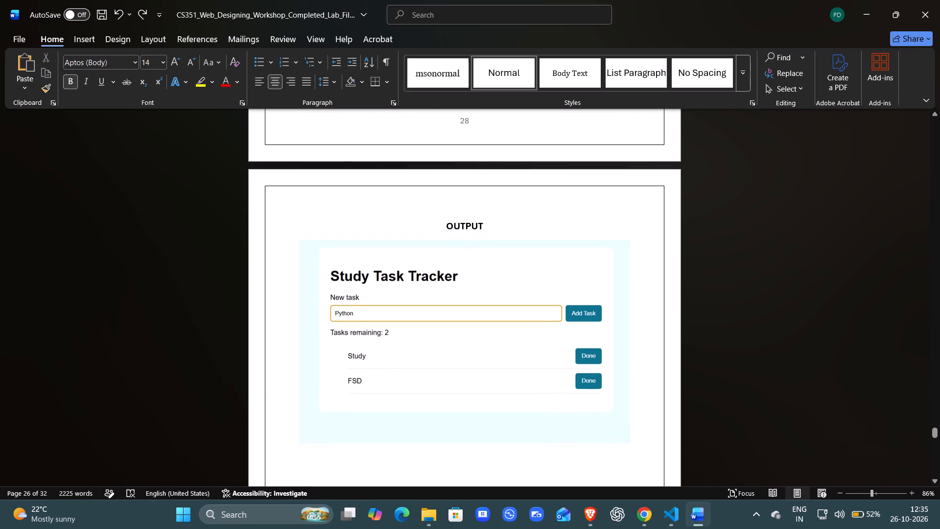
click(430, 515)
click(21, 35)
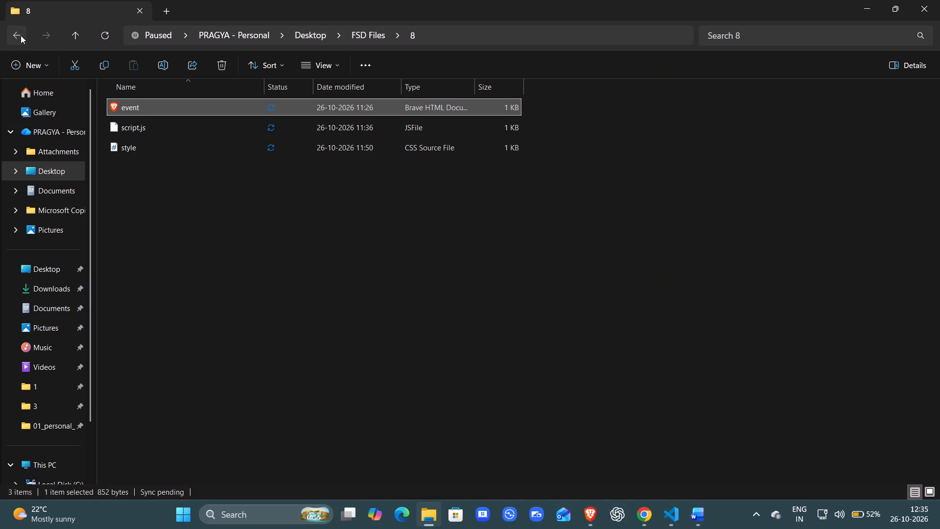
double_click(145, 268)
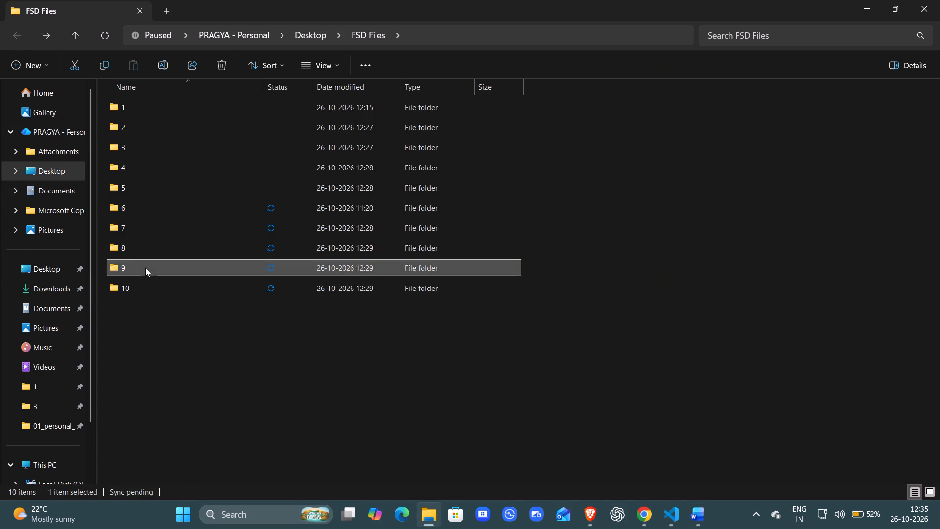
double_click(162, 113)
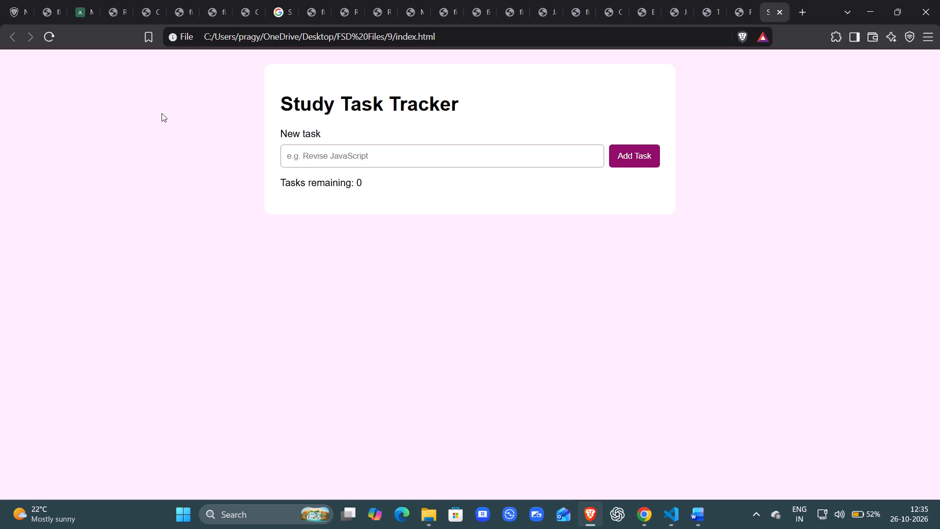
Switch to the Word lab file and cut the old Study Task Tracker picture from Experiment 9's OUTPUT page.
click(694, 519)
right_click(453, 336)
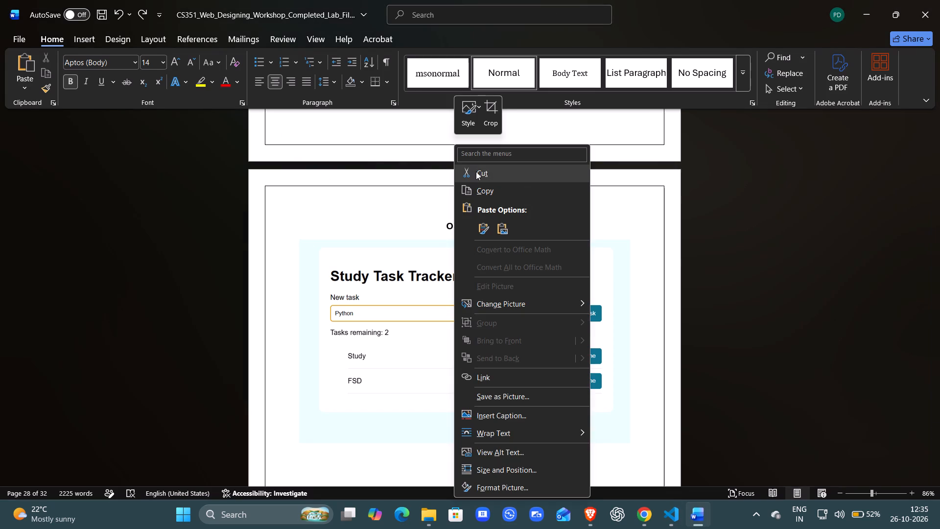
click(476, 171)
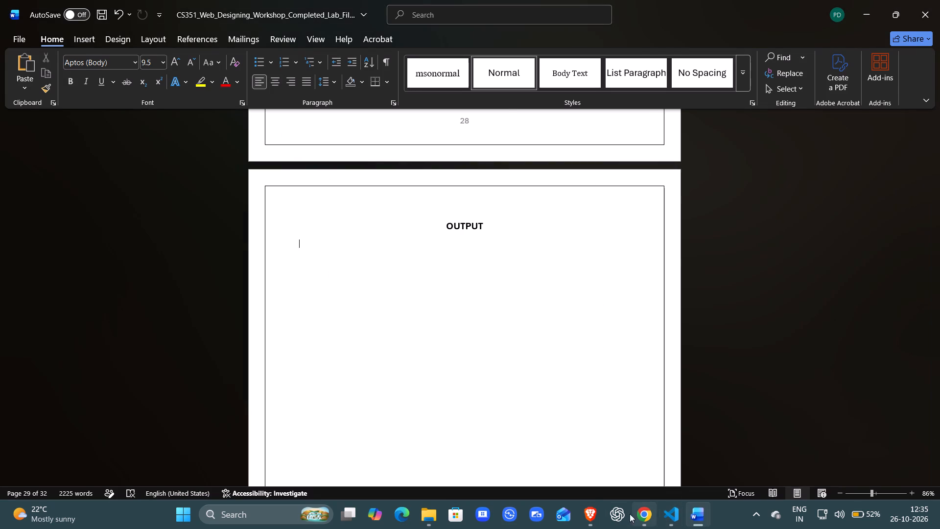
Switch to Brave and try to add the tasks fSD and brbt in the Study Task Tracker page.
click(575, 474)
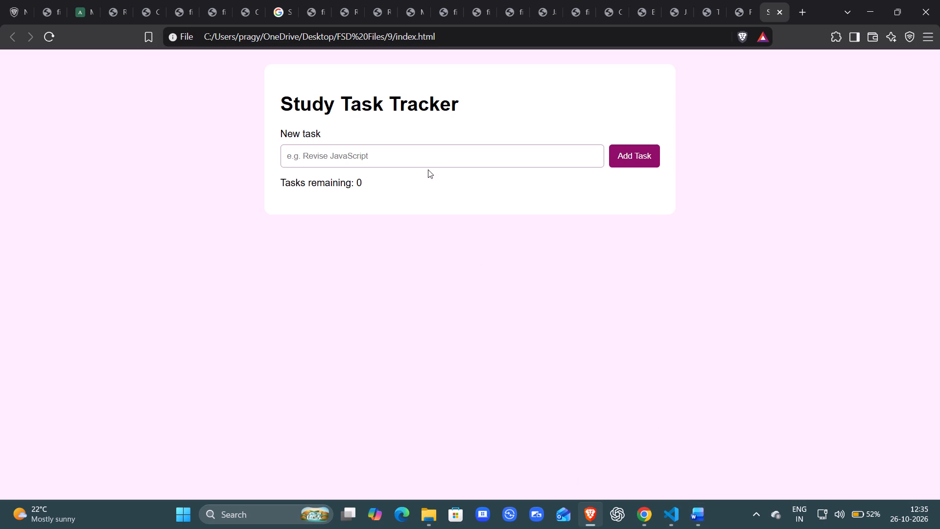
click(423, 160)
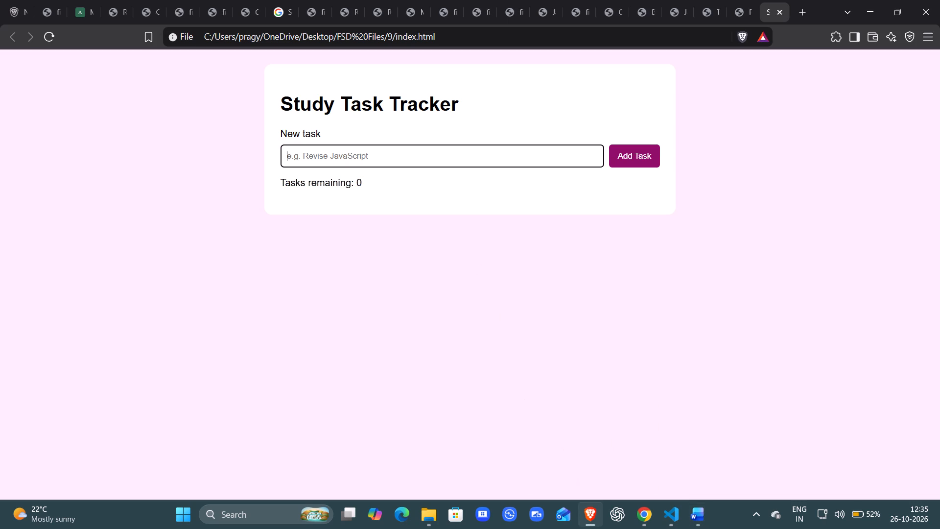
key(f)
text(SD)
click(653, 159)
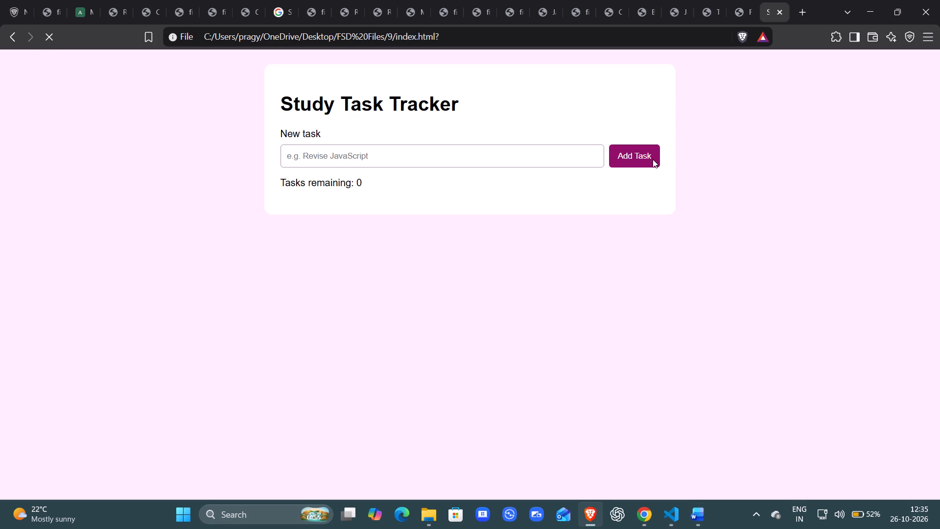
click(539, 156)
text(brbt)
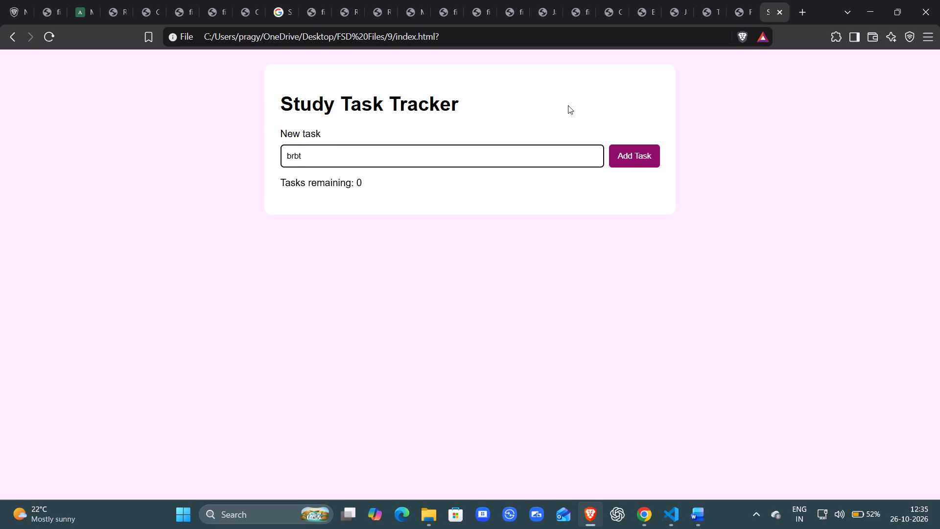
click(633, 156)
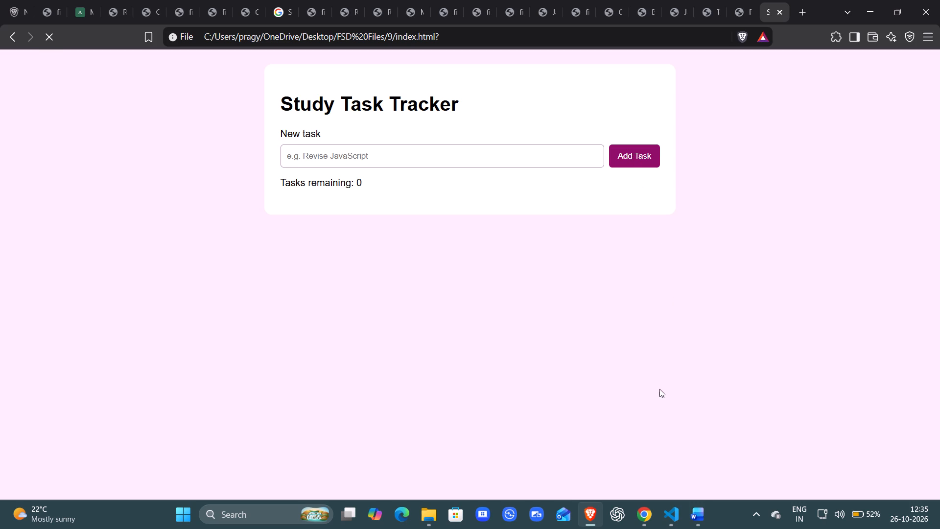
Switch to the Word lab file, undo the cut of Experiment 9's Study Task Tracker picture, and leave the OUTPUT heading deselected.
click(696, 449)
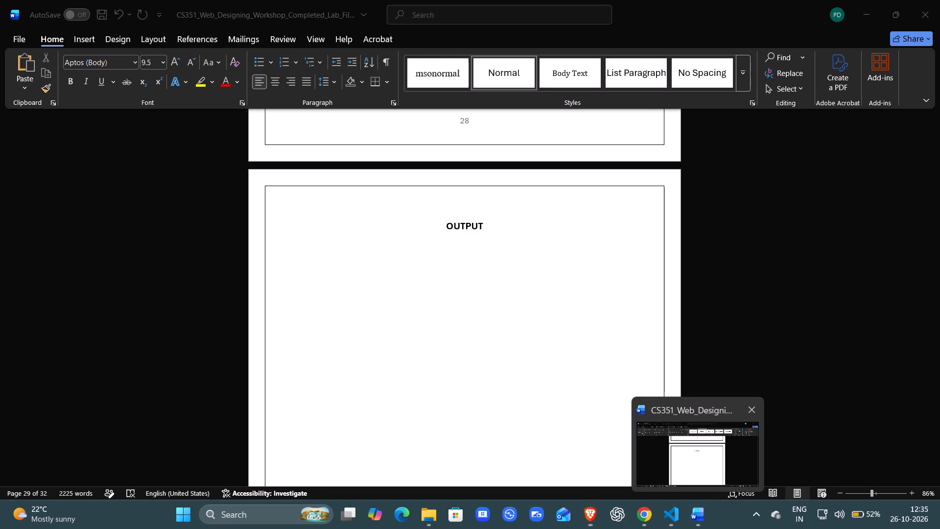
click(558, 342)
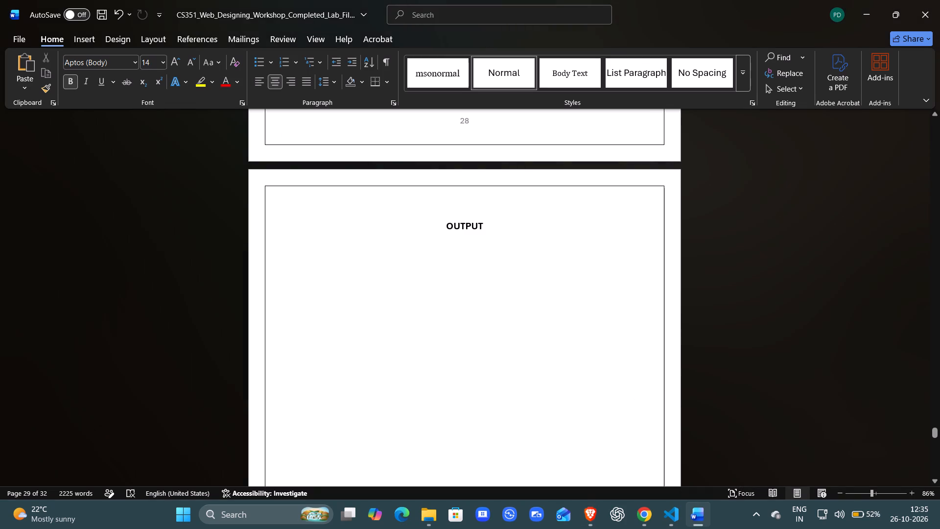
key(ctrl+z)
click(168, 231)
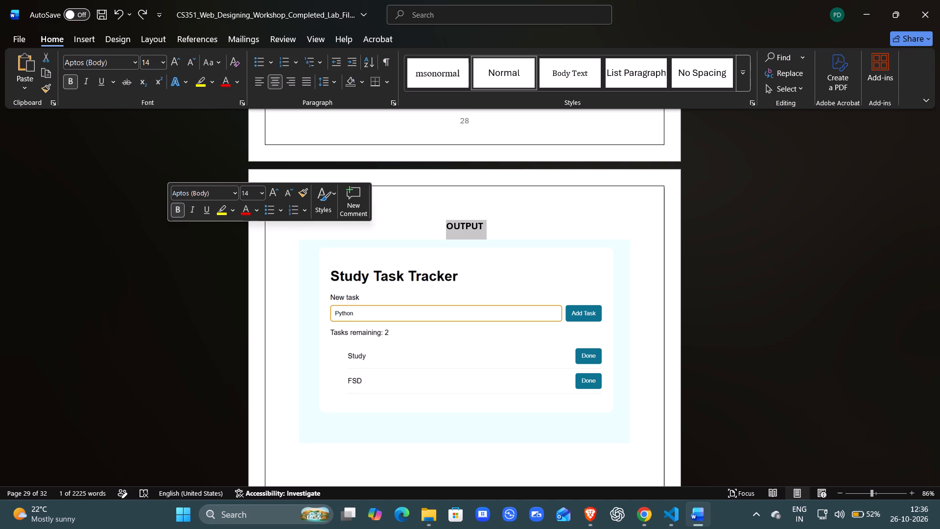
click(168, 231)
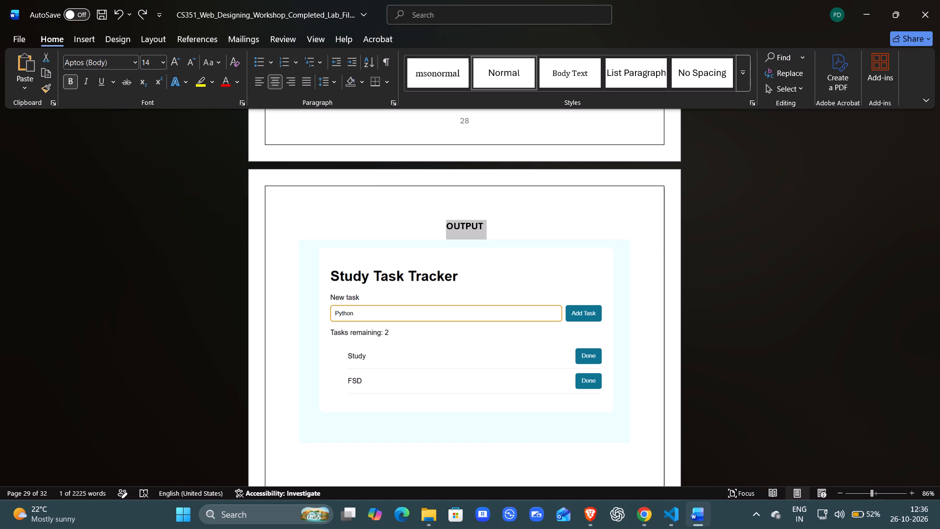
click(168, 231)
click(305, 209)
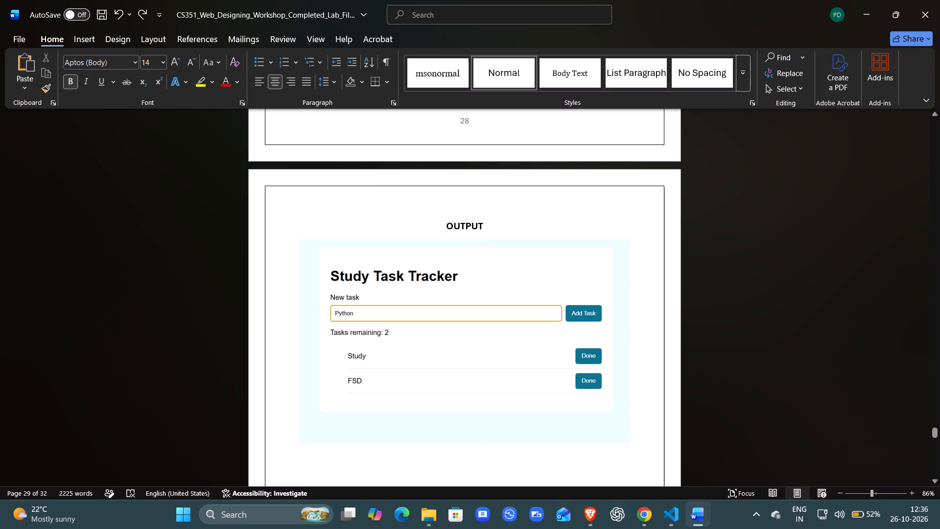
scroll(562, 324, up, 9)
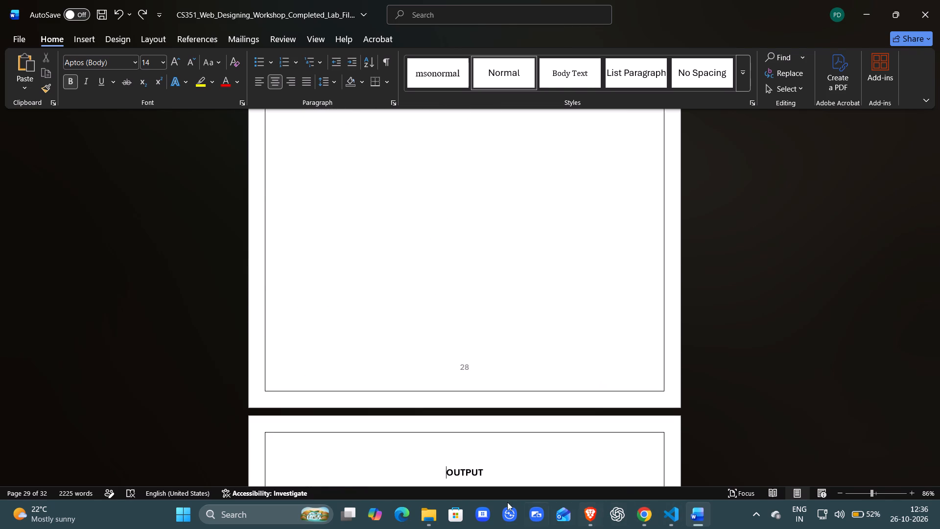
Switch to Visual Studio Code and examine the code of index.html and script.js in folder 9.
click(673, 528)
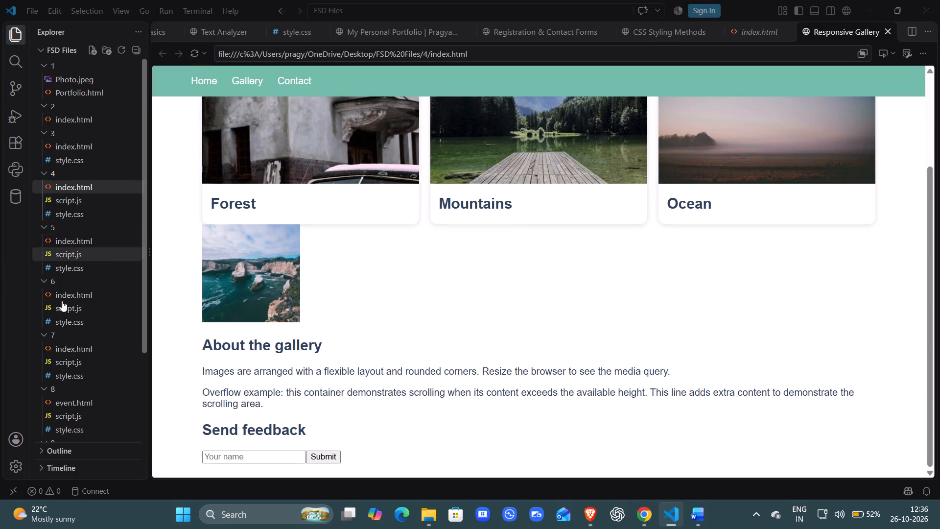
scroll(80, 413, down, 3)
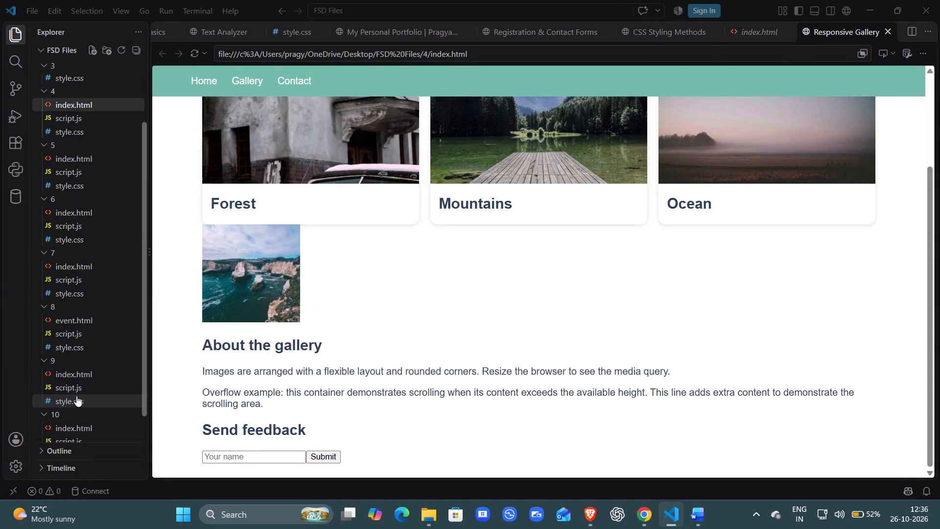
click(74, 377)
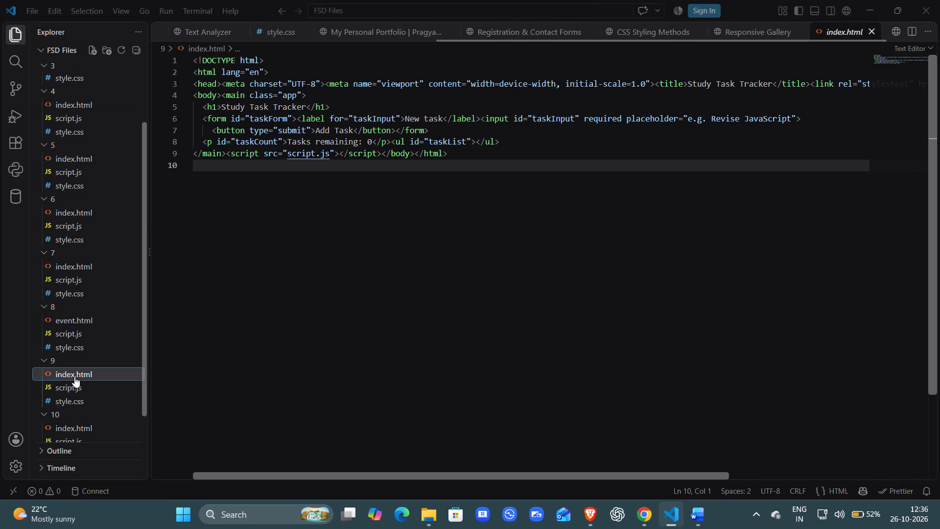
scroll(390, 251, up, 5)
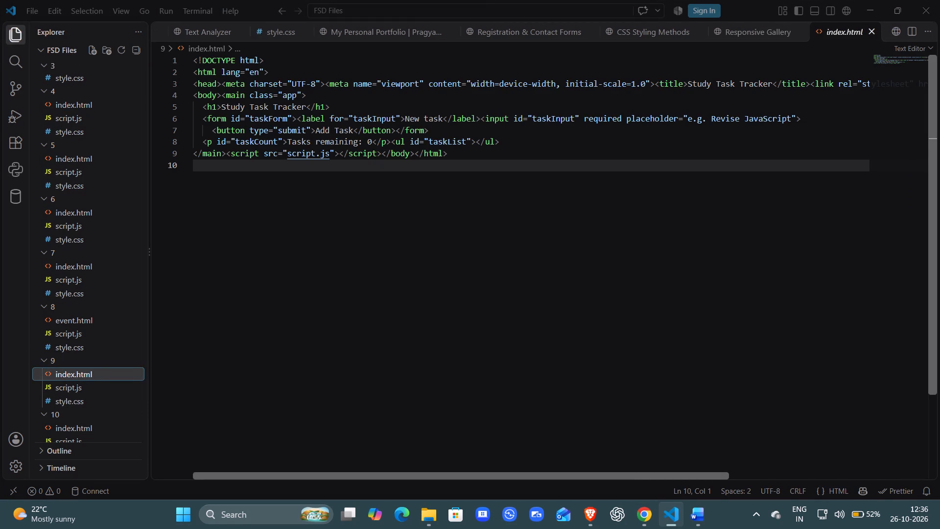
click(76, 390)
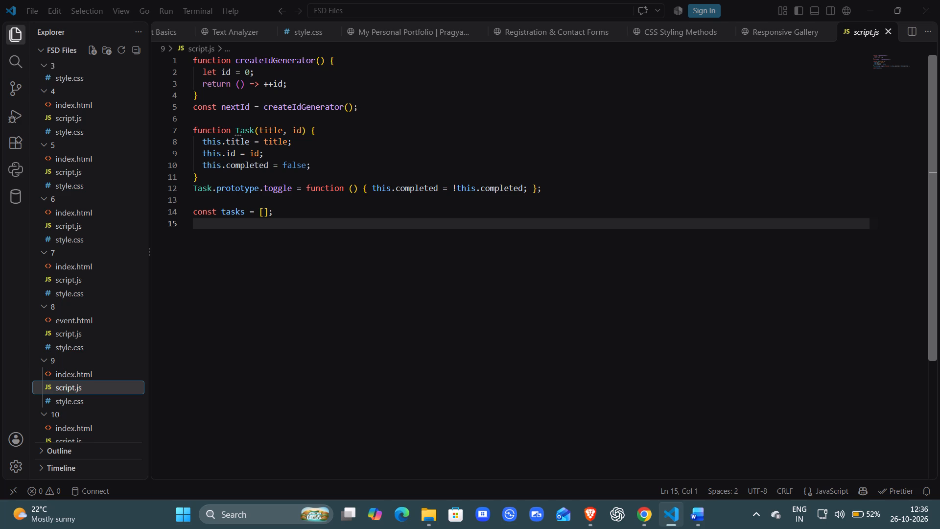
Open folder 4's index.html, preview the Responsive Gallery page to examine its whole layout and feedback form, and return to its code.
click(64, 102)
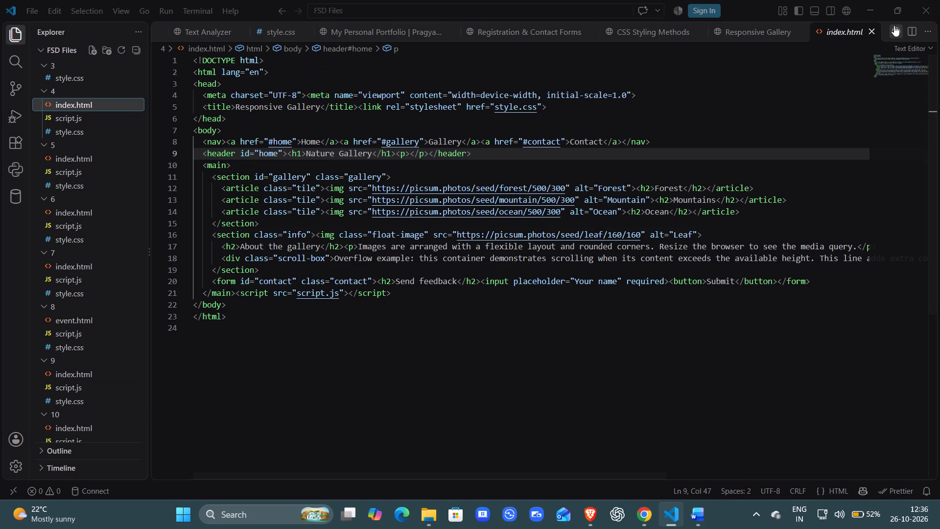
click(894, 25)
scroll(579, 315, down, 6)
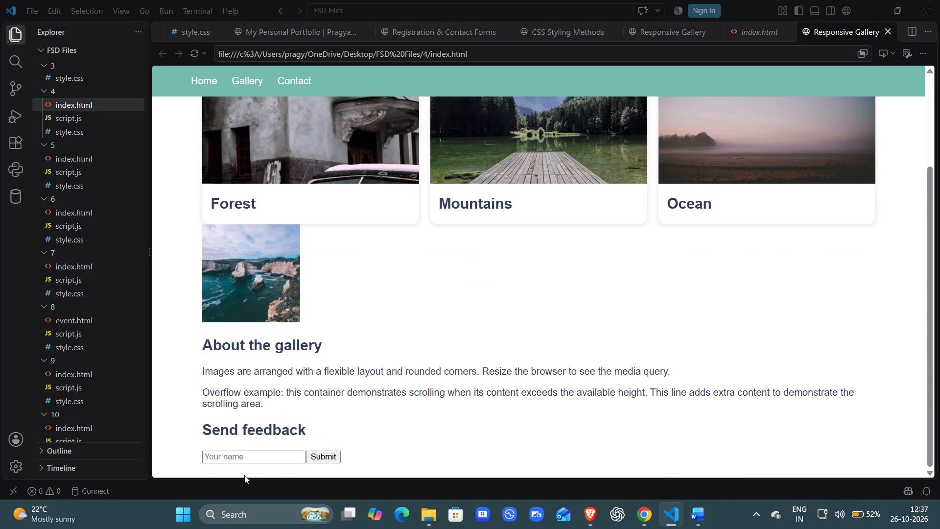
click(254, 459)
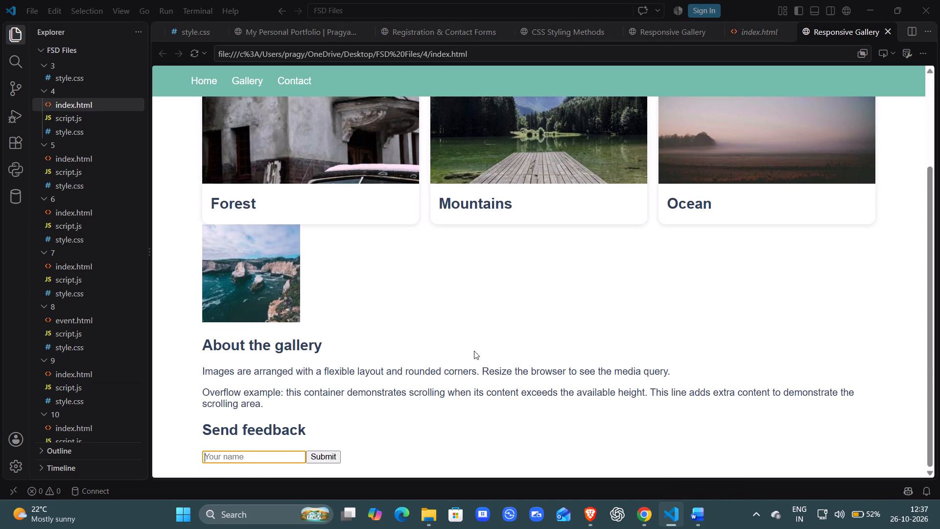
scroll(487, 332, up, 3)
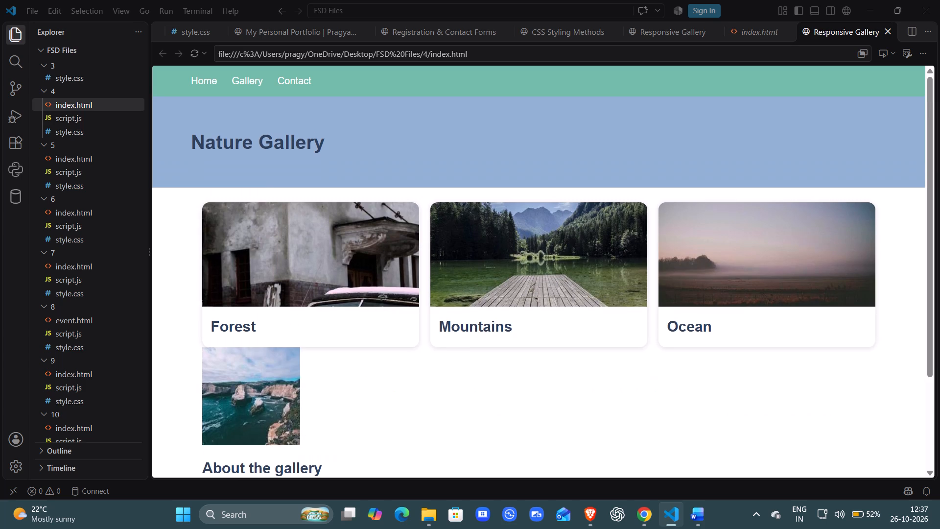
scroll(487, 332, down, 3)
click(520, 162)
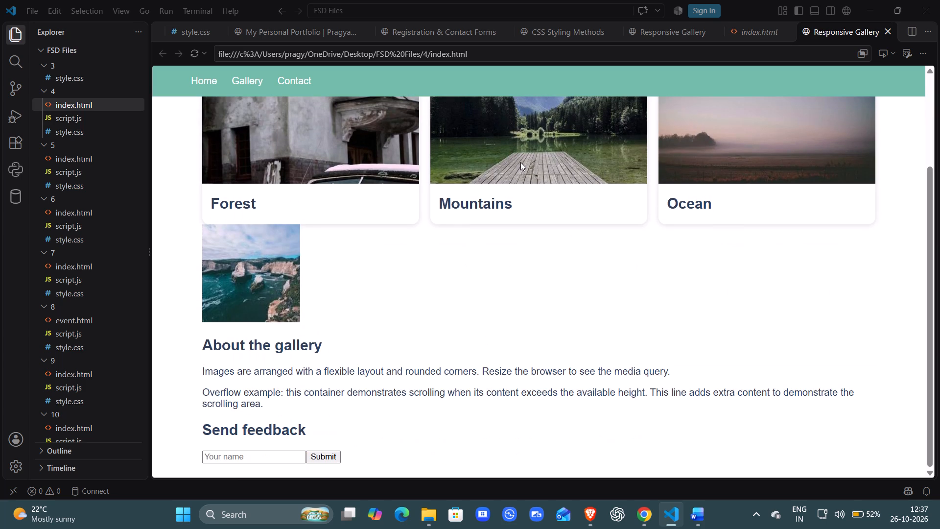
scroll(457, 177, up, 6)
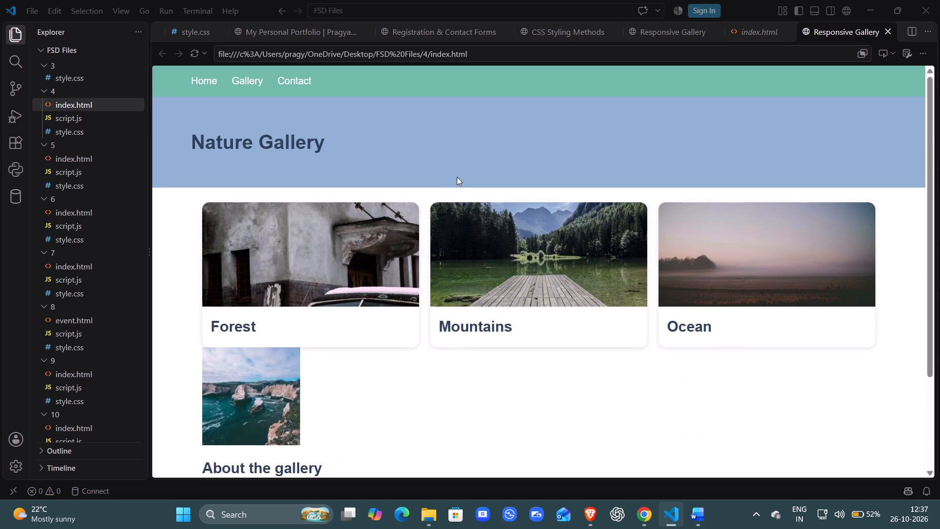
scroll(485, 314, down, 1)
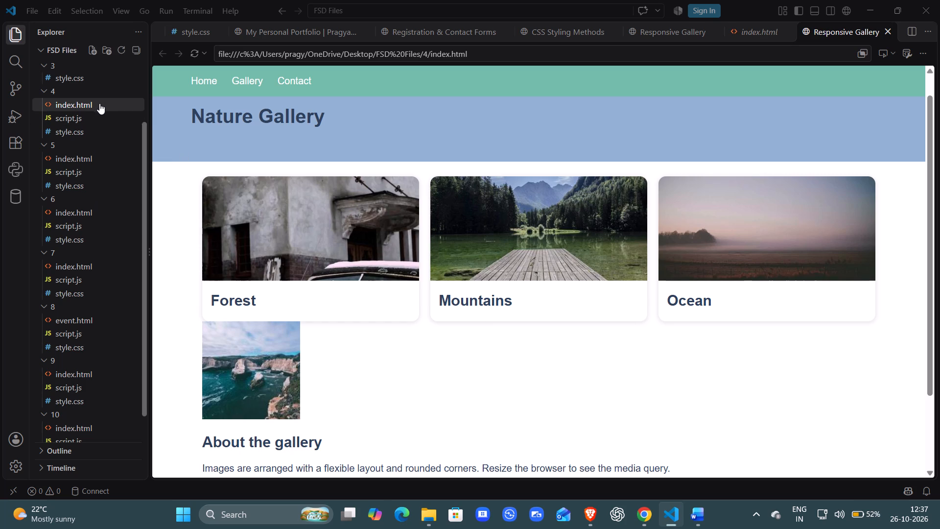
click(99, 103)
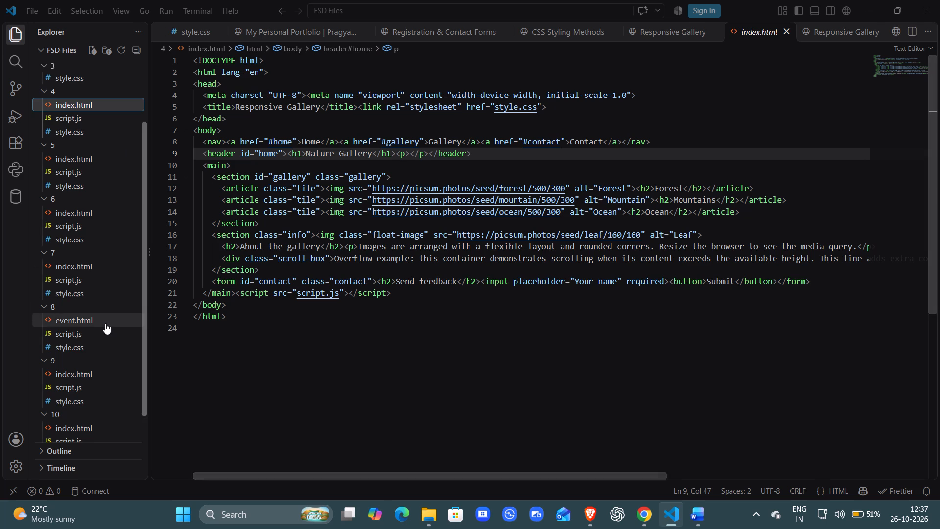
Open folder 9's script.js in the editor again.
scroll(105, 323, down, 6)
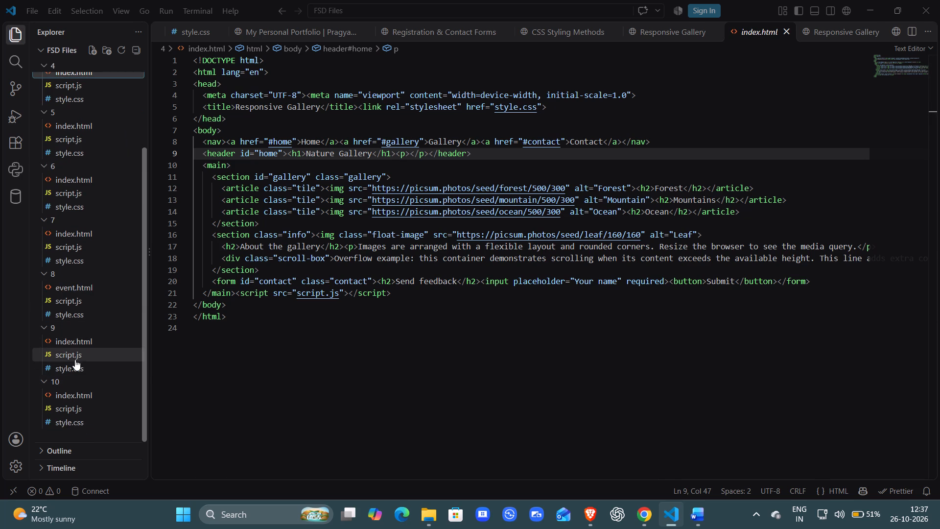
click(74, 360)
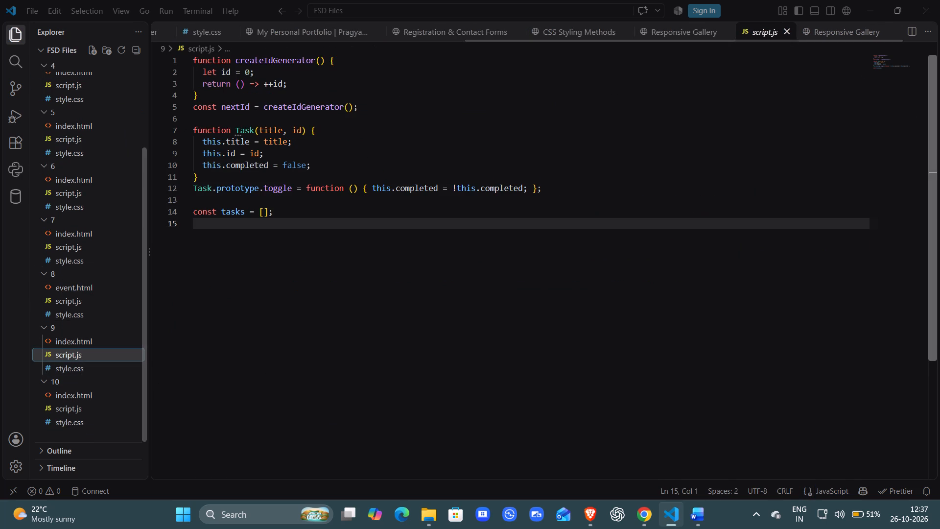
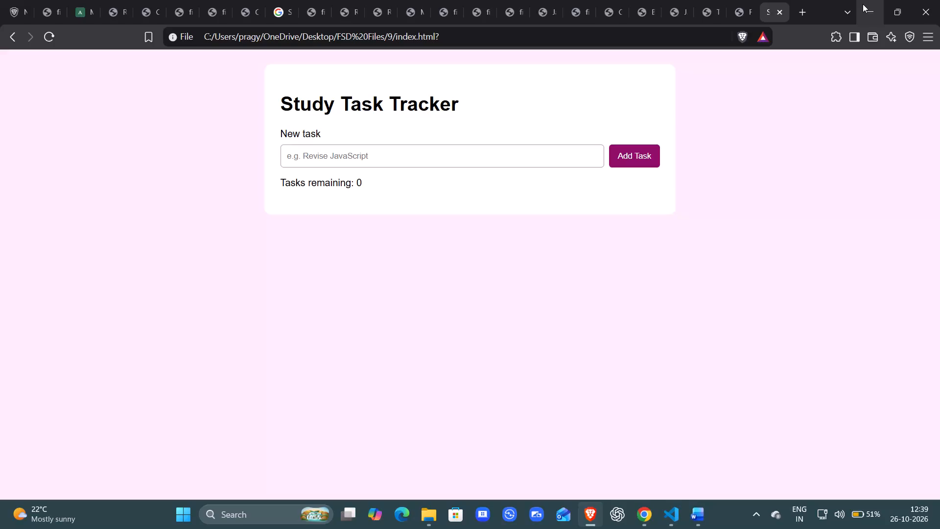
Reload the Study Task Tracker page and add the tasks FSD and DBMS.
click(48, 31)
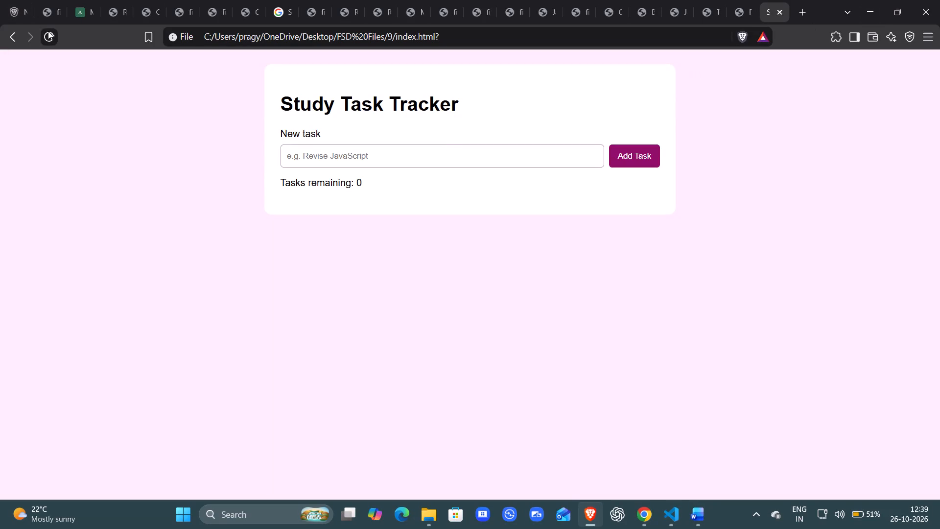
click(45, 37)
click(426, 153)
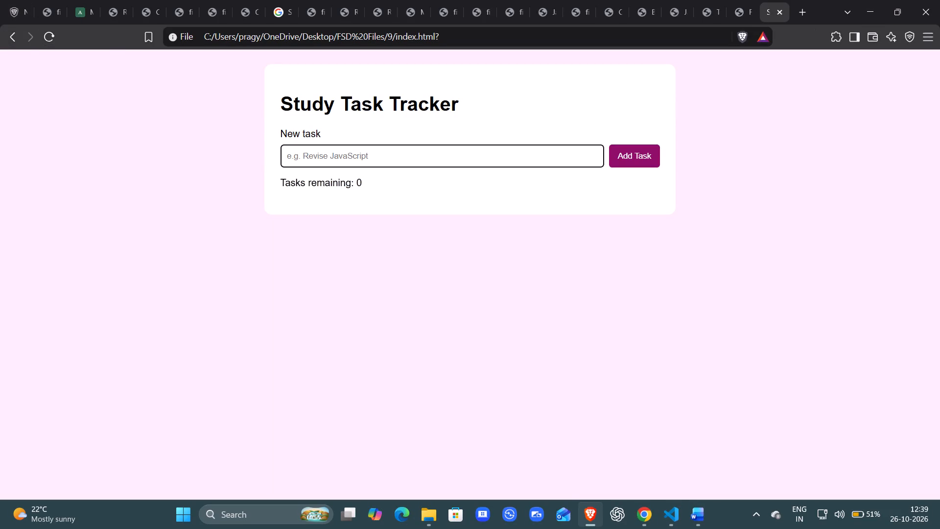
text(FSD)
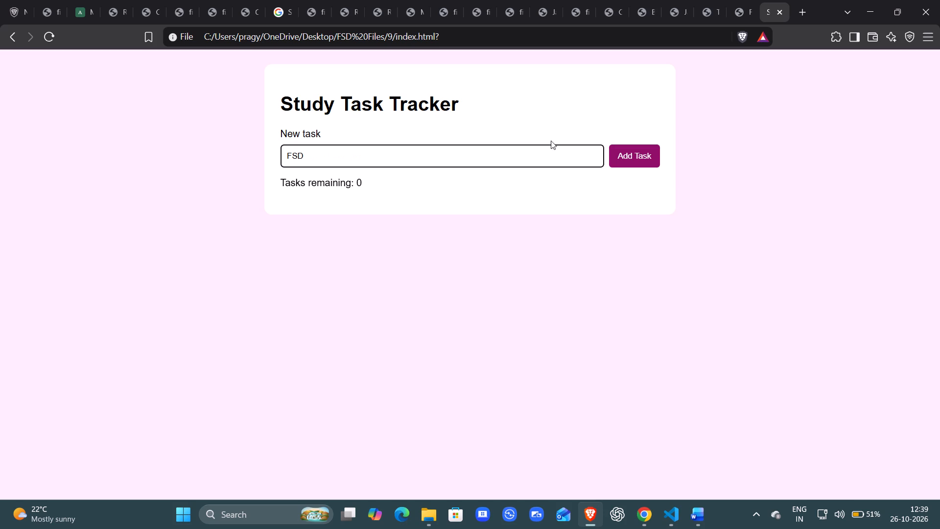
click(619, 166)
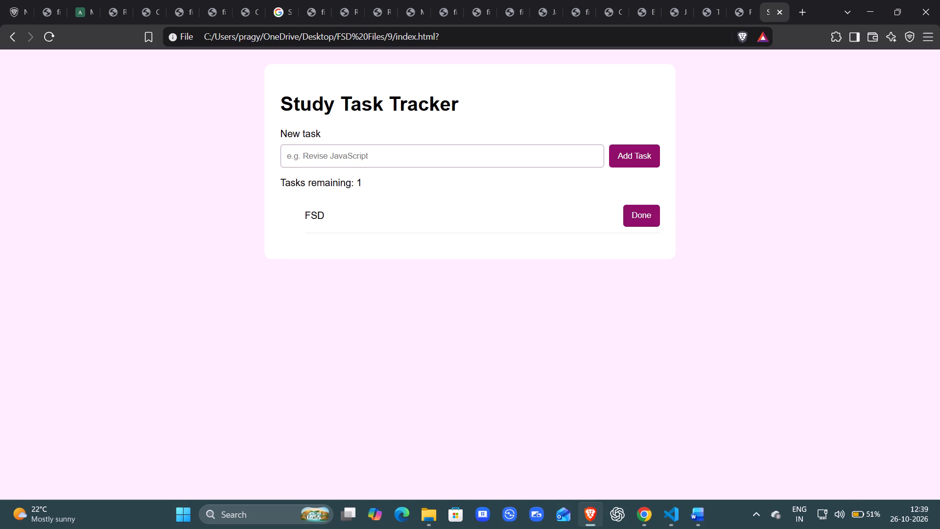
click(372, 153)
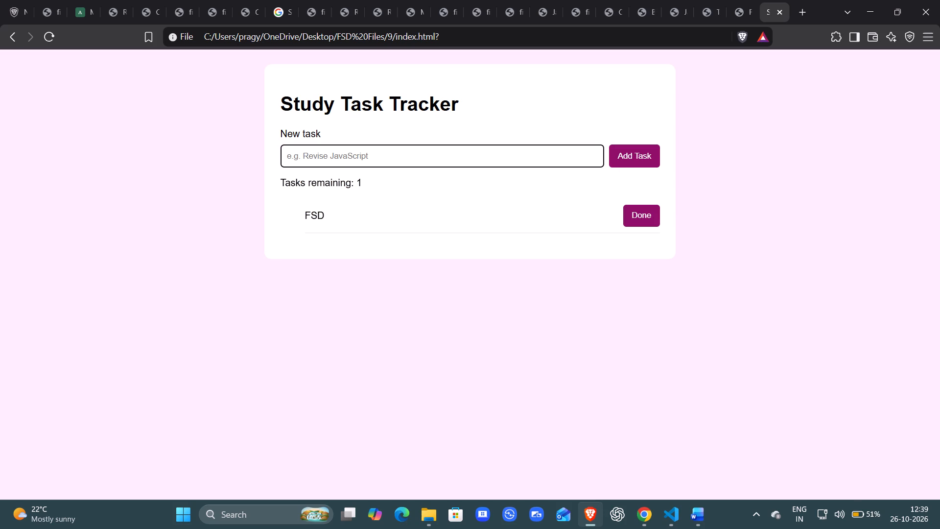
key(d)
text(BMS)
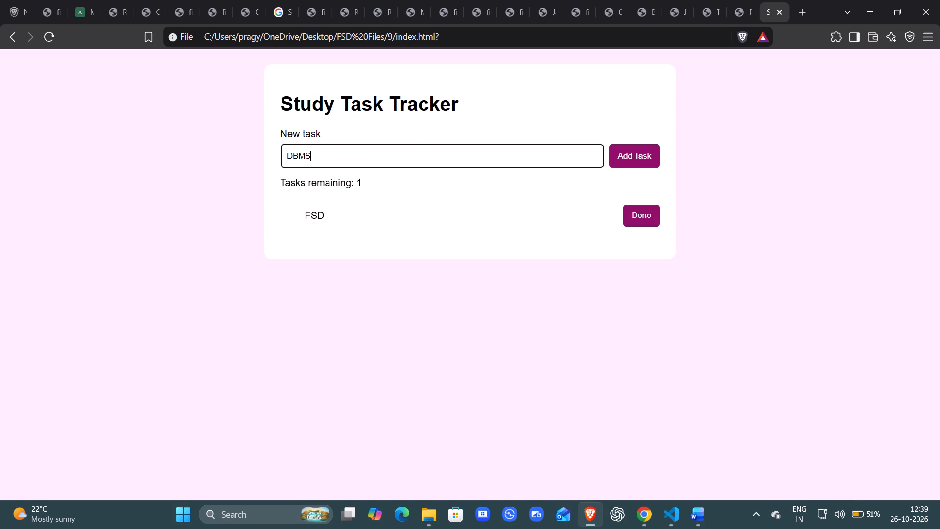
click(635, 147)
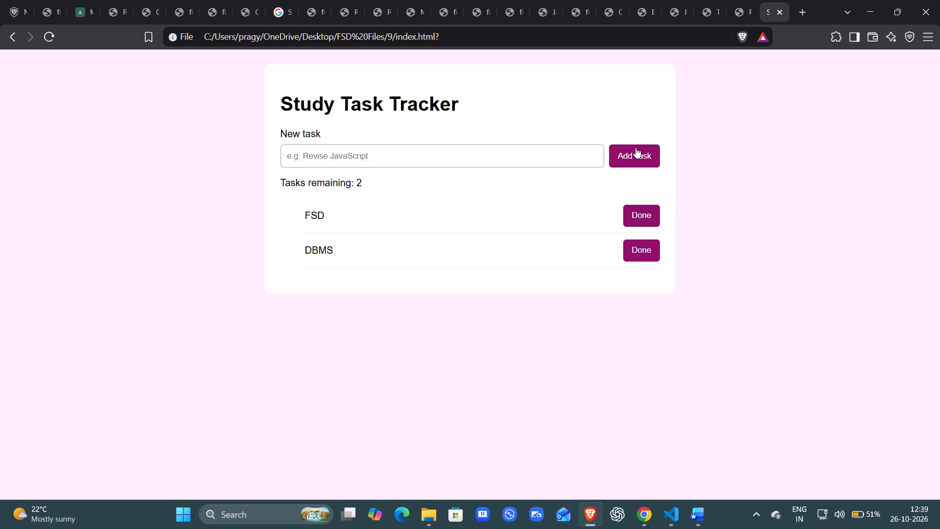
Try the done toggle on the DBMS task and restore it, then mark the FSD task as done.
click(640, 255)
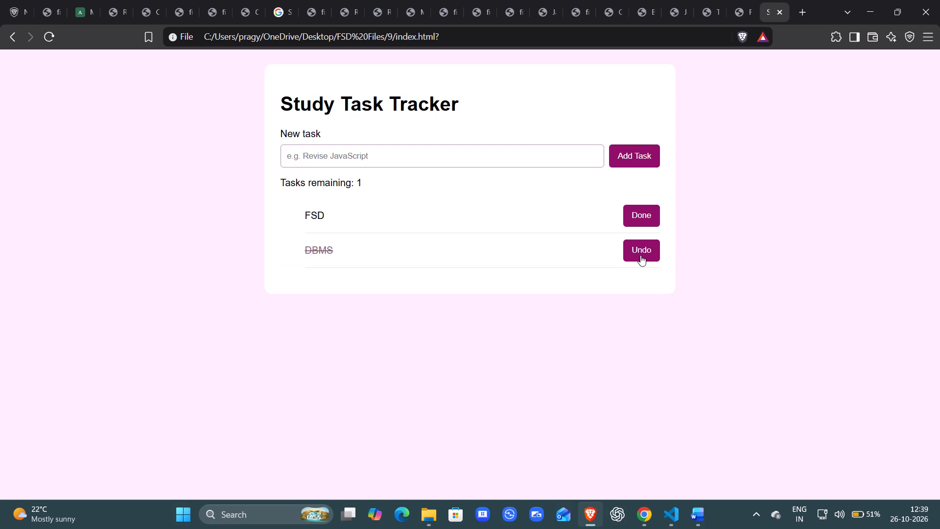
click(642, 254)
click(637, 220)
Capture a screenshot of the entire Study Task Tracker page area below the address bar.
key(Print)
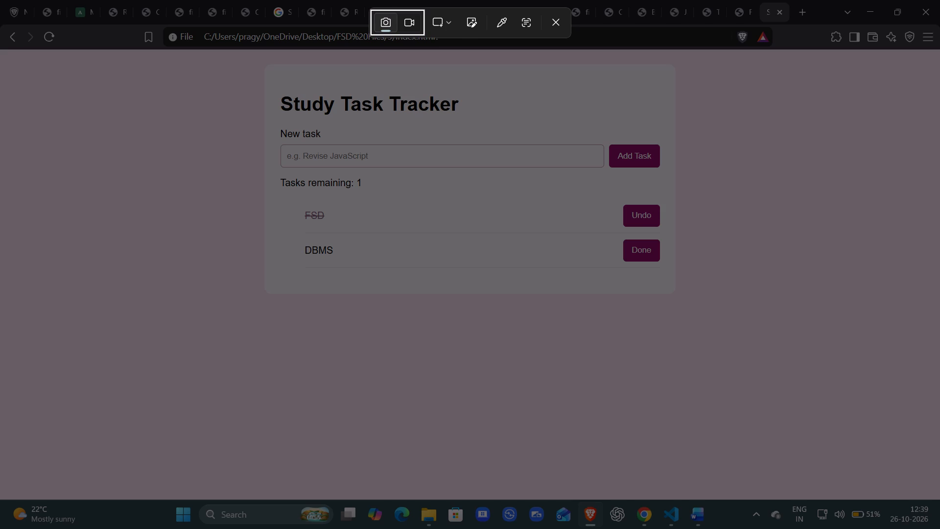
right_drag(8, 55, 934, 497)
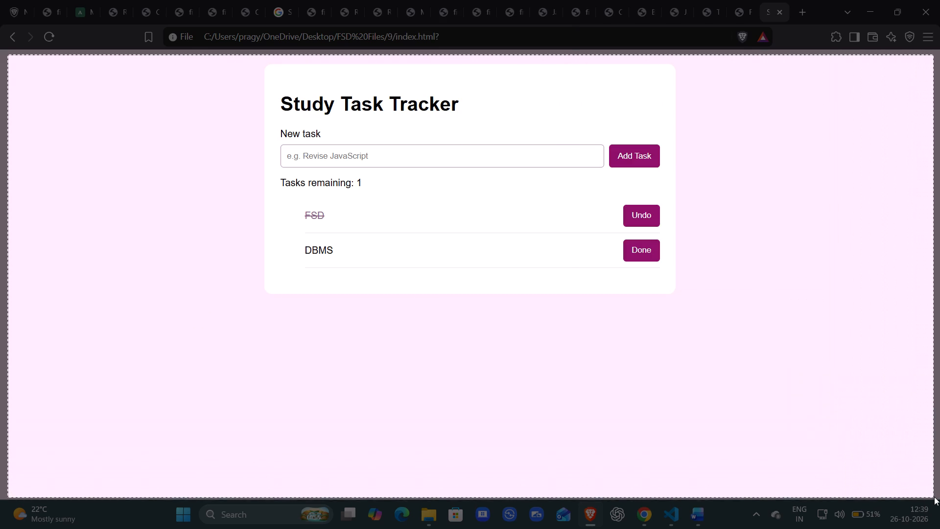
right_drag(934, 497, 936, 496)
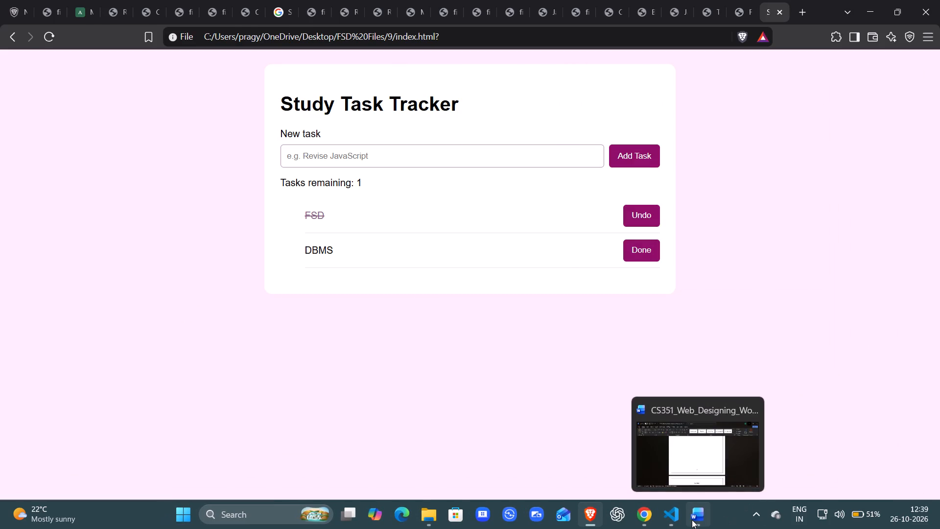
Switch to the Word lab file and cut the old Study Task Tracker picture under Experiment 9's OUTPUT heading.
click(687, 460)
scroll(460, 296, down, 1)
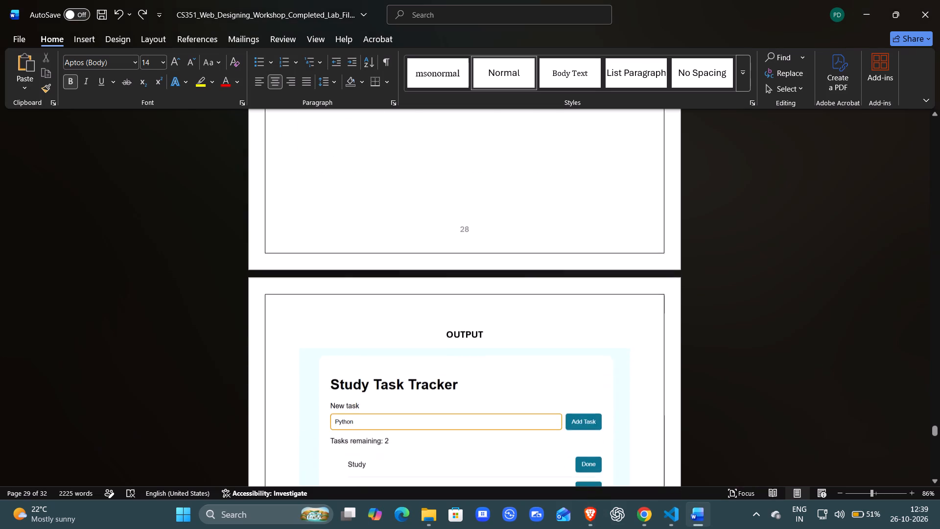
scroll(460, 296, down, 1)
click(460, 296)
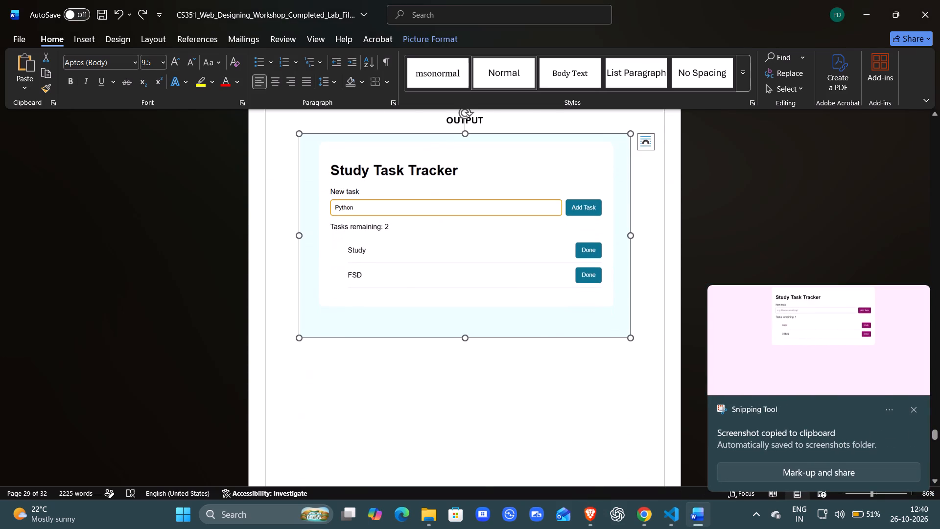
right_click(460, 296)
click(495, 174)
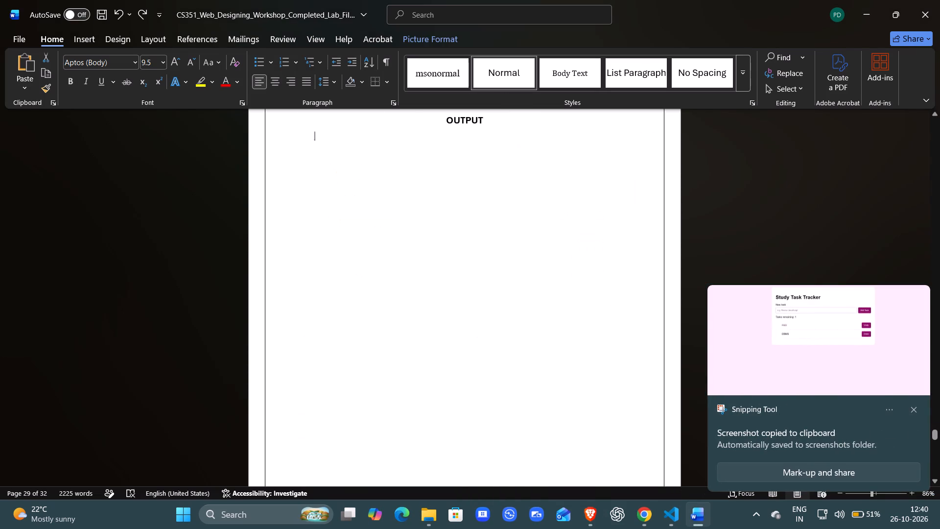
Recapture the entire Study Task Tracker page area in the browser and paste it under Experiment 9's OUTPUT heading in Word.
click(587, 520)
key(Print)
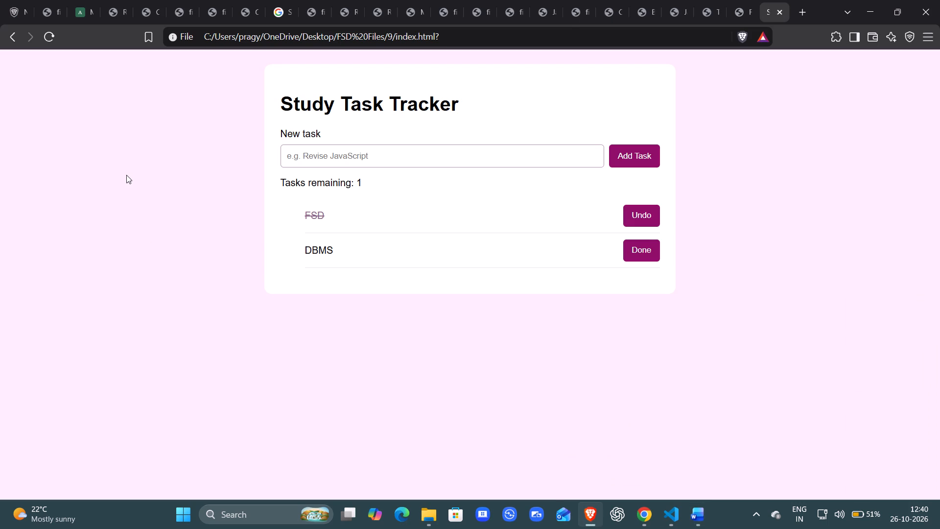
right_drag(9, 53, 485, 428)
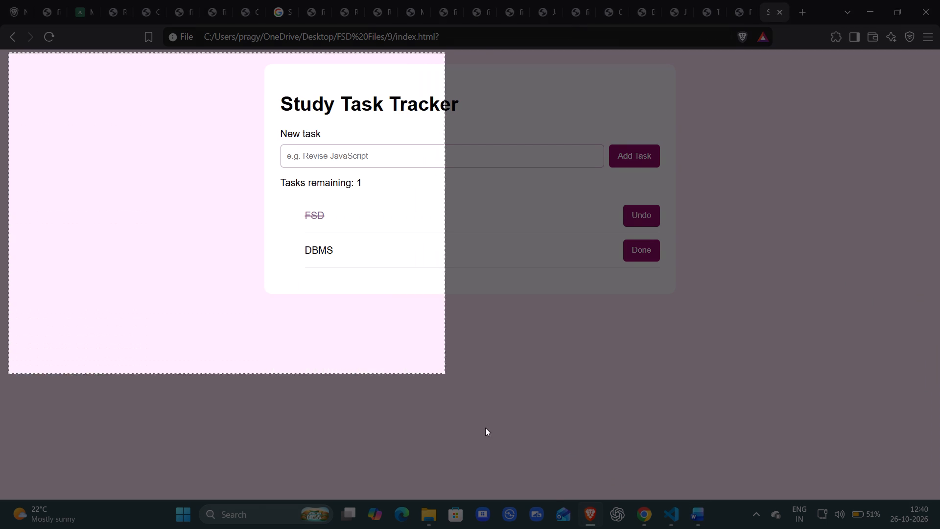
right_drag(485, 428, 932, 494)
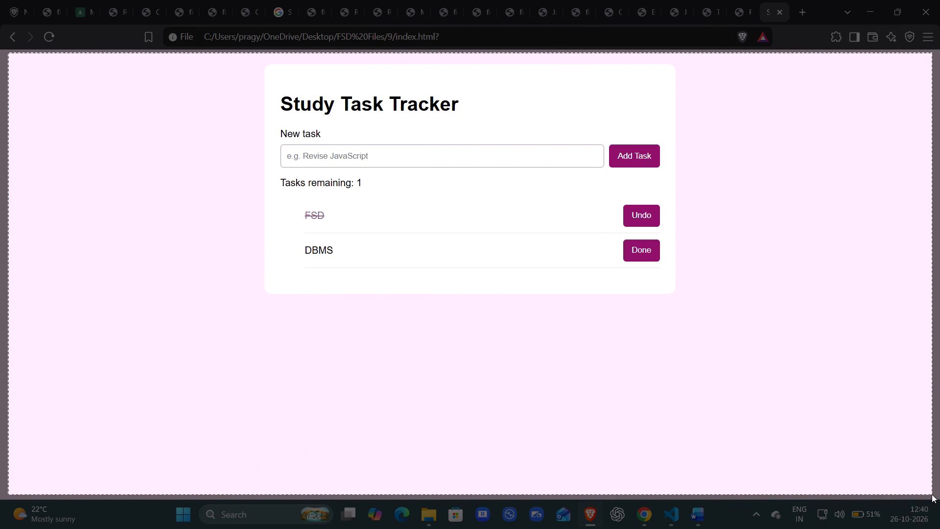
right_drag(932, 494, 934, 492)
click(701, 514)
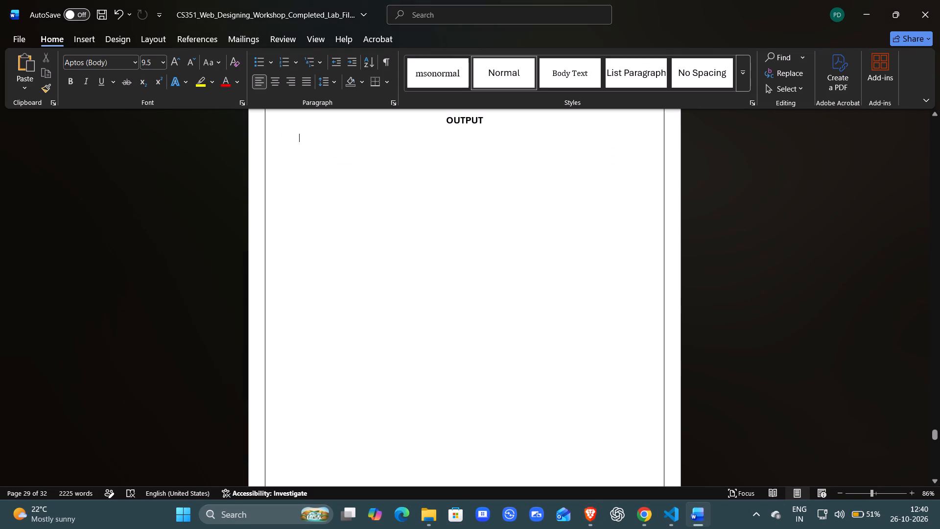
key(ctrl+v)
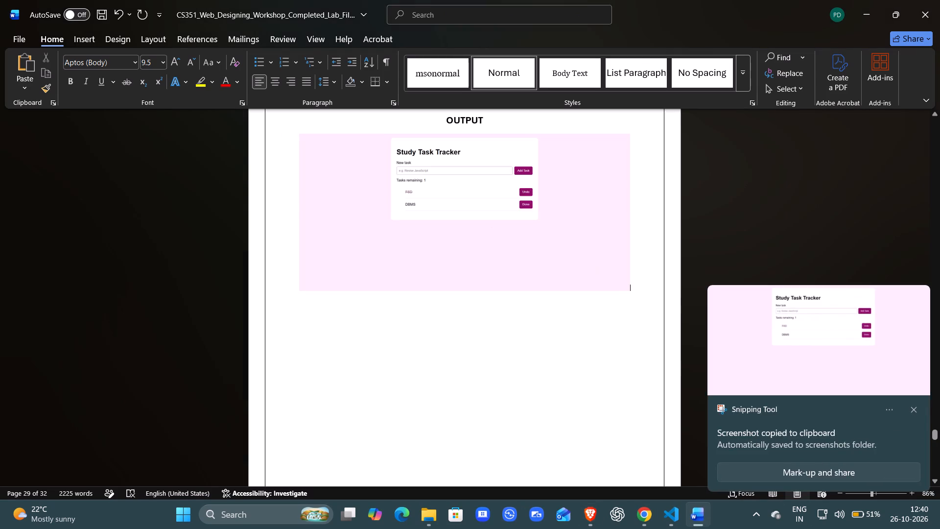
Stretch the pasted Study Task Tracker picture taller by its bottom edge, keeping its width.
click(458, 237)
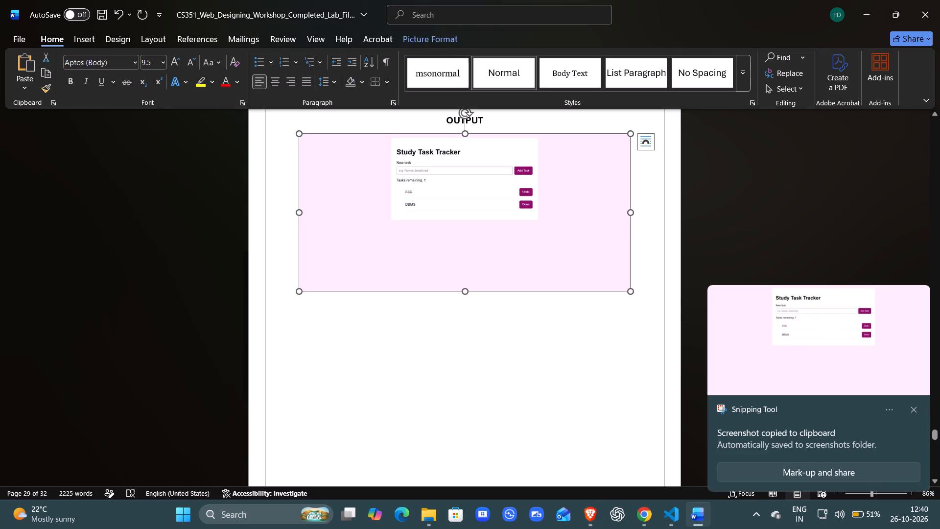
drag(467, 292, 450, 409)
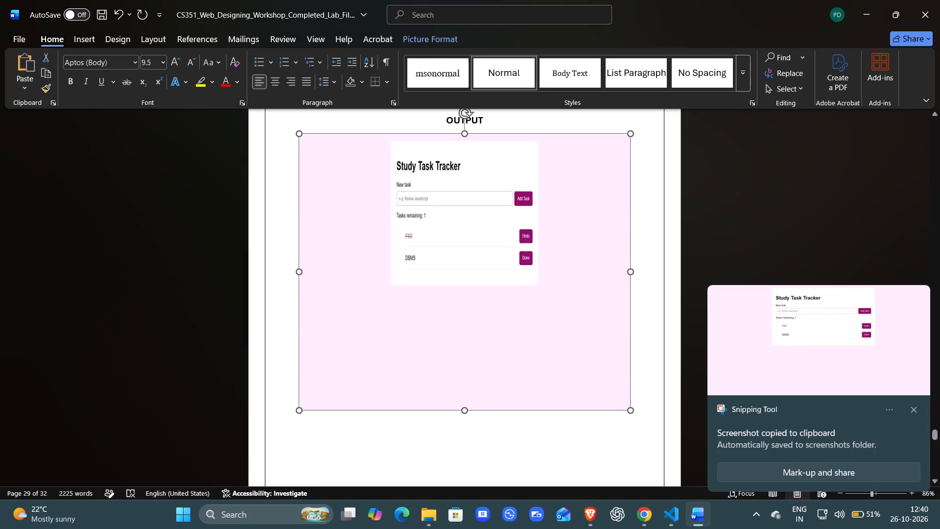
drag(450, 409, 460, 363)
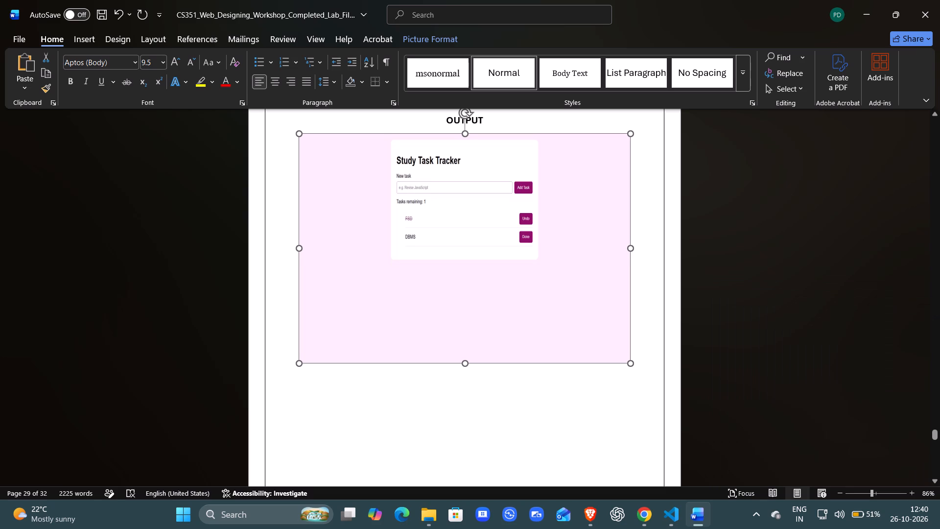
drag(460, 363, 462, 361)
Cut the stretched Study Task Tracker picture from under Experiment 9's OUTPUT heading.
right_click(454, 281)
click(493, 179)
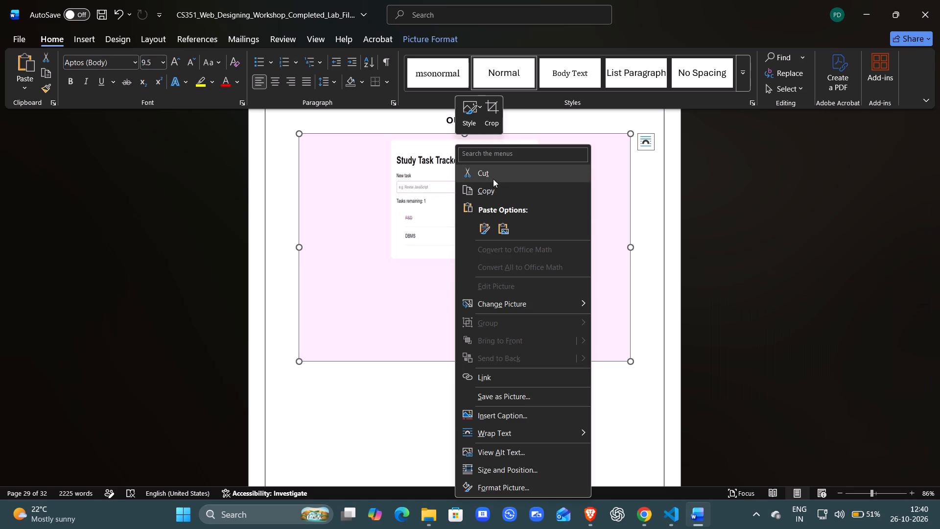
Switch to the browser and capture only the Study Task Tracker card with a narrow margin of pink background.
click(595, 522)
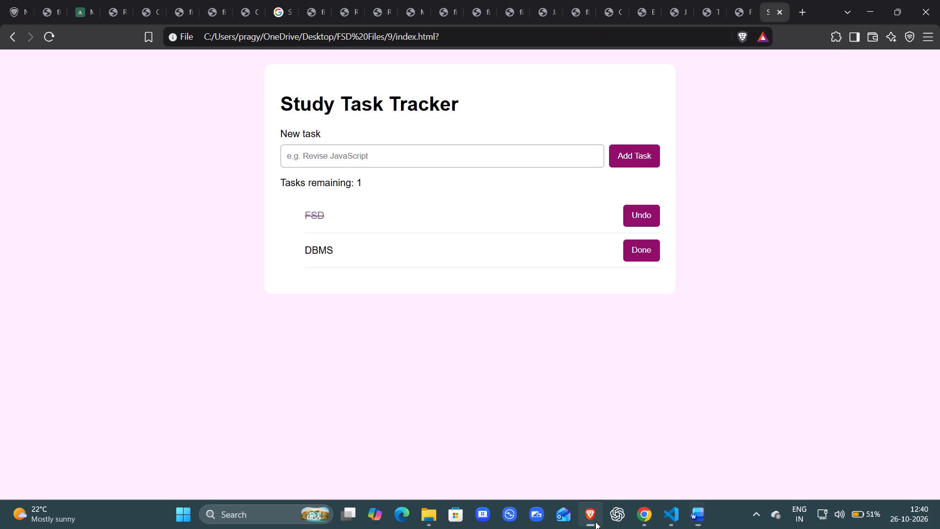
key(Print)
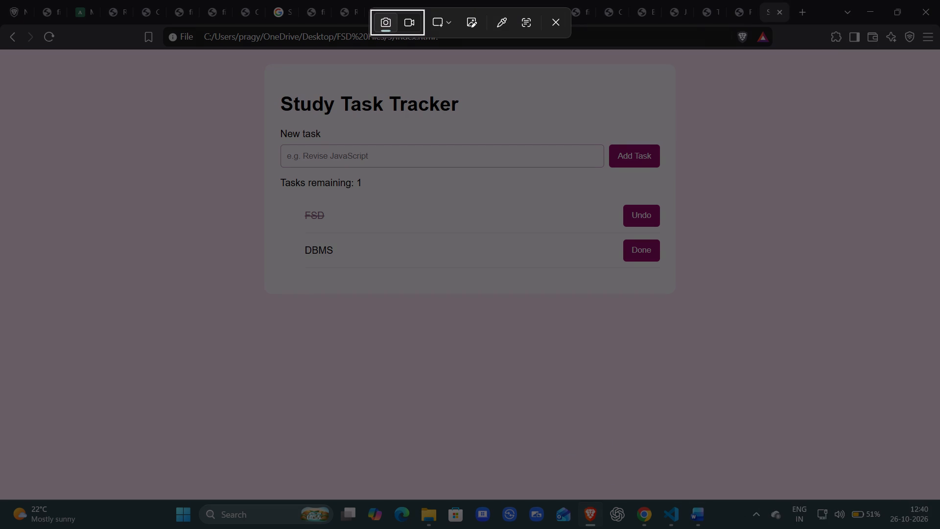
right_drag(218, 57, 759, 325)
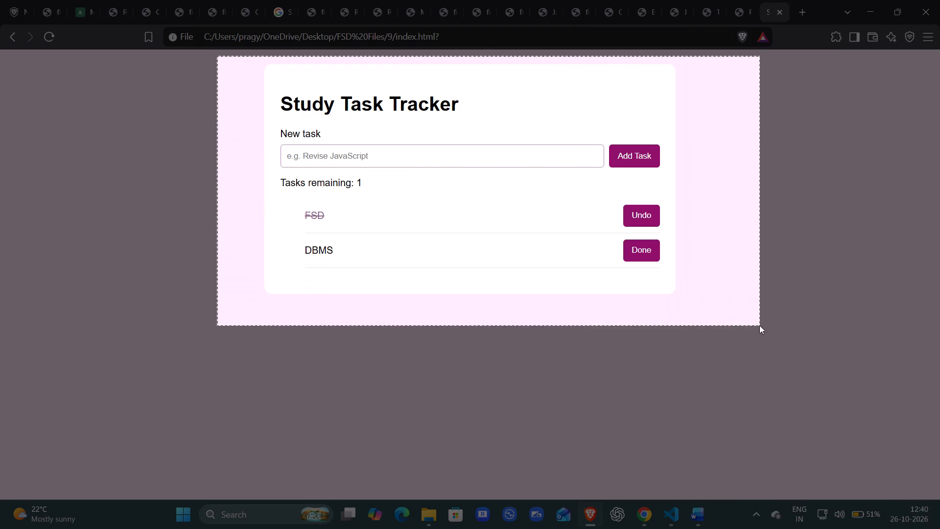
right_drag(759, 325, 731, 331)
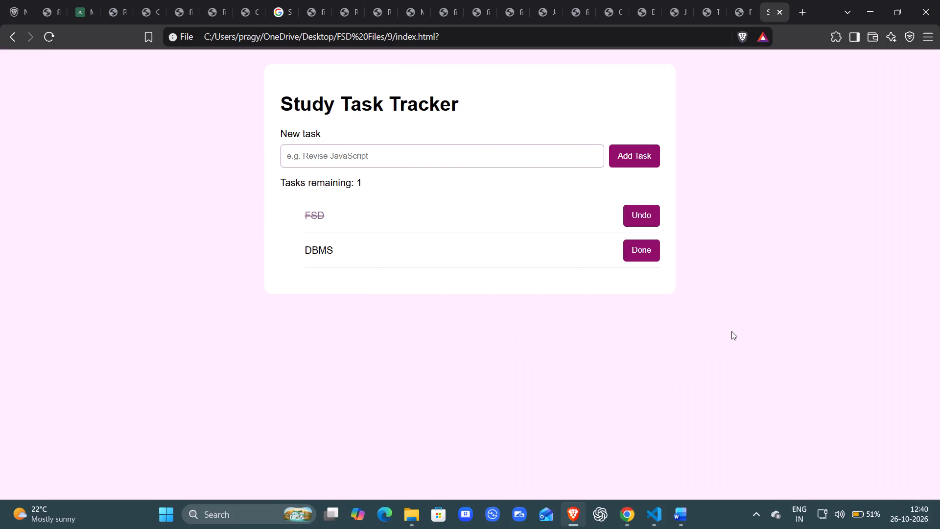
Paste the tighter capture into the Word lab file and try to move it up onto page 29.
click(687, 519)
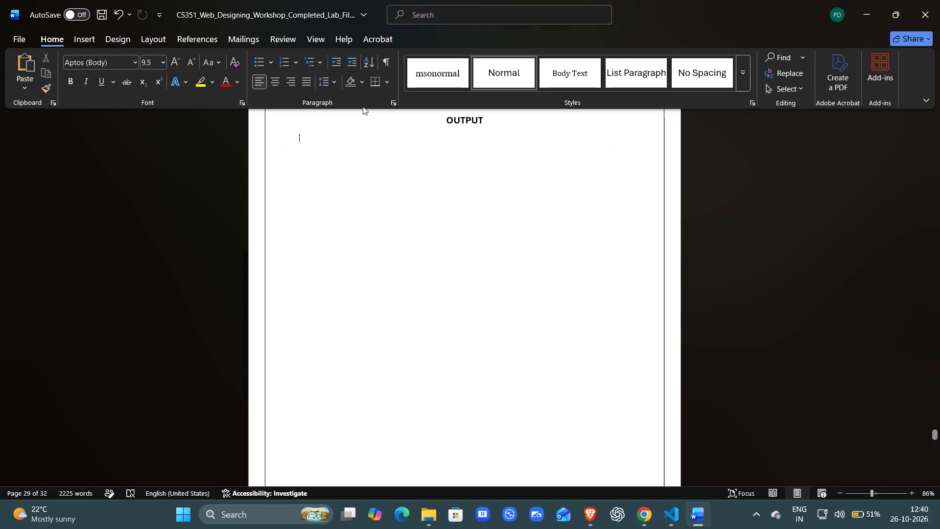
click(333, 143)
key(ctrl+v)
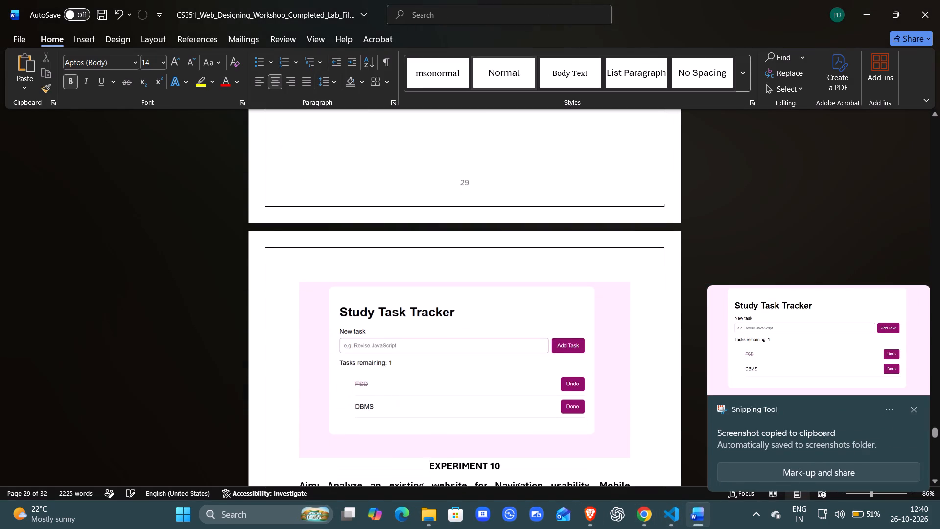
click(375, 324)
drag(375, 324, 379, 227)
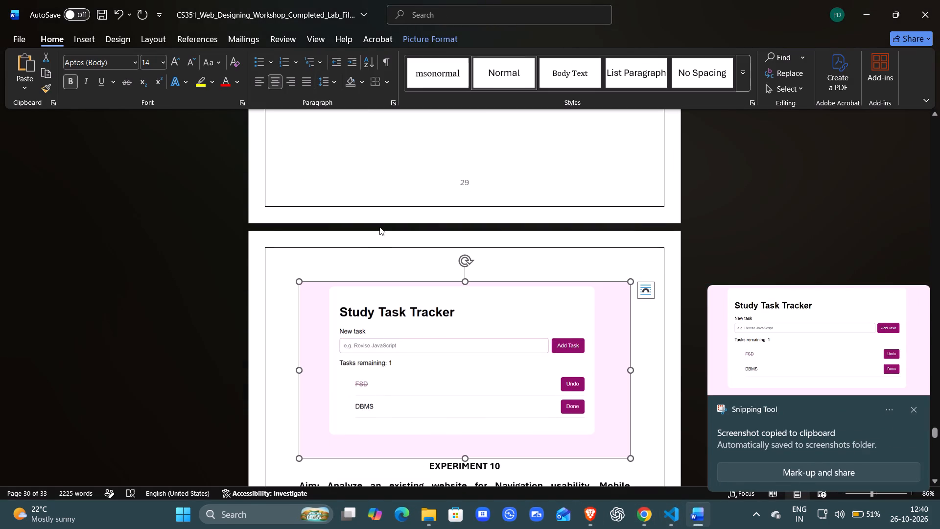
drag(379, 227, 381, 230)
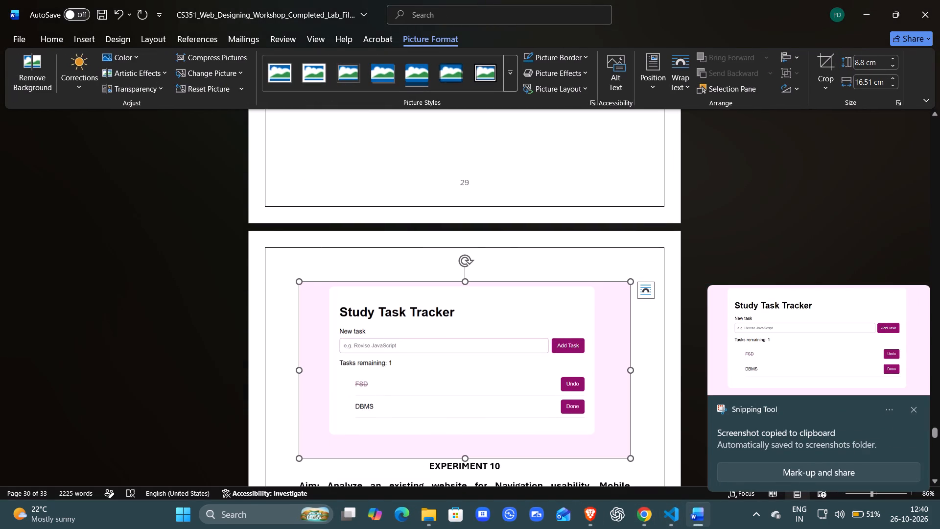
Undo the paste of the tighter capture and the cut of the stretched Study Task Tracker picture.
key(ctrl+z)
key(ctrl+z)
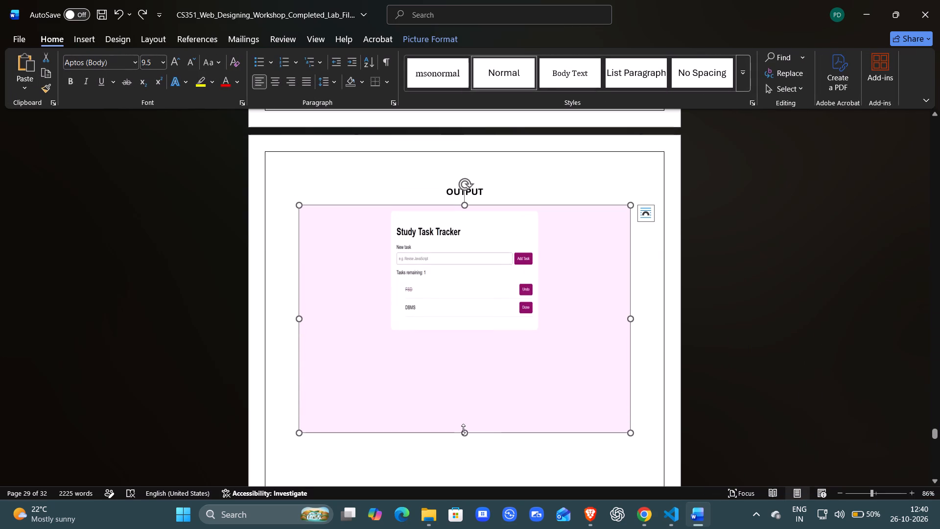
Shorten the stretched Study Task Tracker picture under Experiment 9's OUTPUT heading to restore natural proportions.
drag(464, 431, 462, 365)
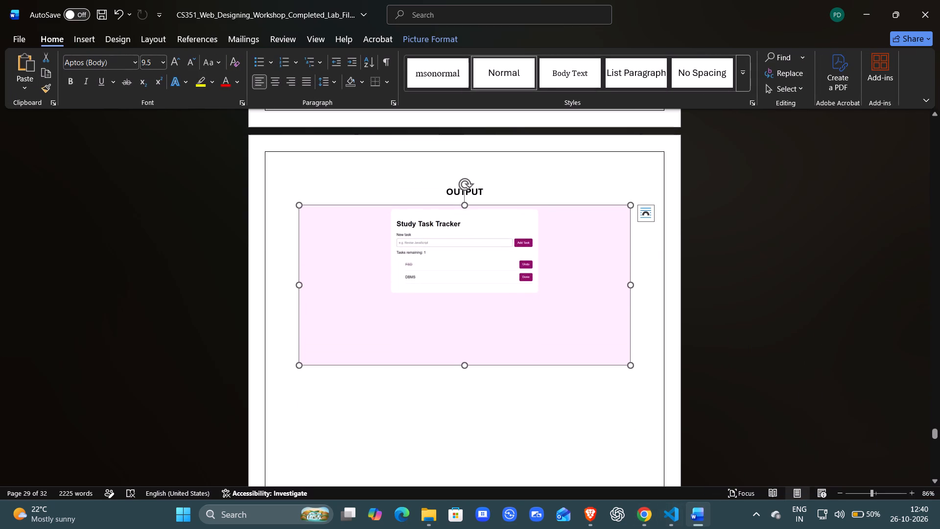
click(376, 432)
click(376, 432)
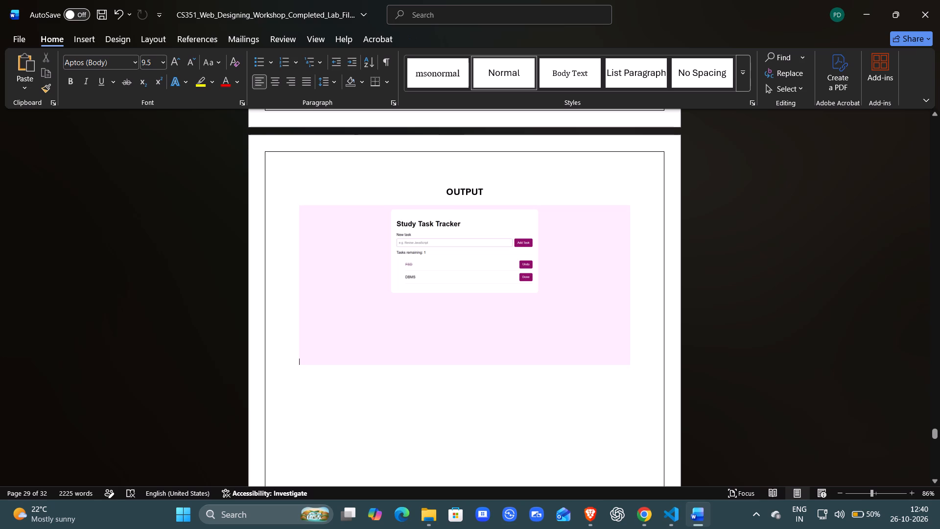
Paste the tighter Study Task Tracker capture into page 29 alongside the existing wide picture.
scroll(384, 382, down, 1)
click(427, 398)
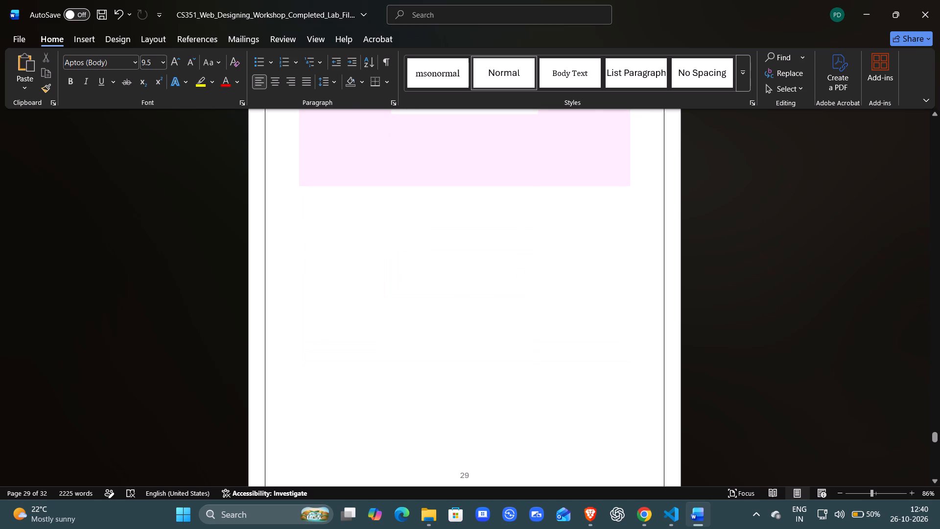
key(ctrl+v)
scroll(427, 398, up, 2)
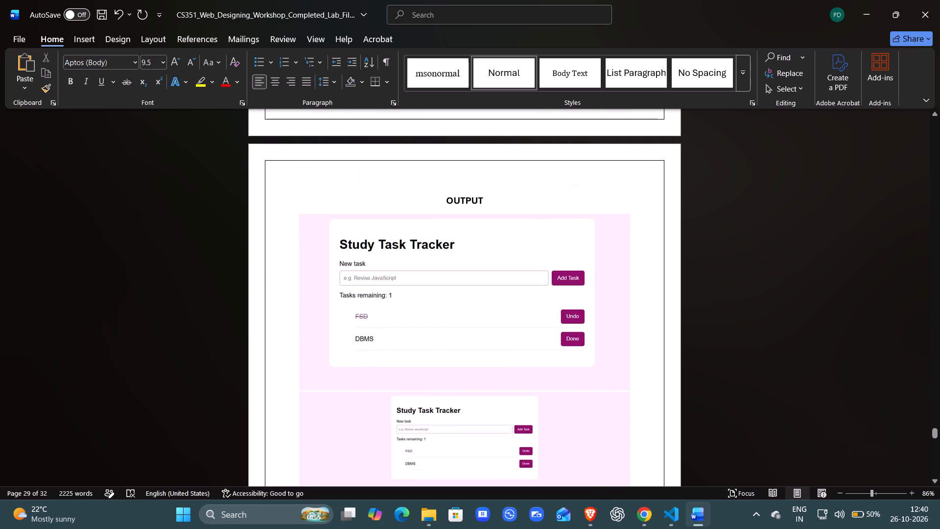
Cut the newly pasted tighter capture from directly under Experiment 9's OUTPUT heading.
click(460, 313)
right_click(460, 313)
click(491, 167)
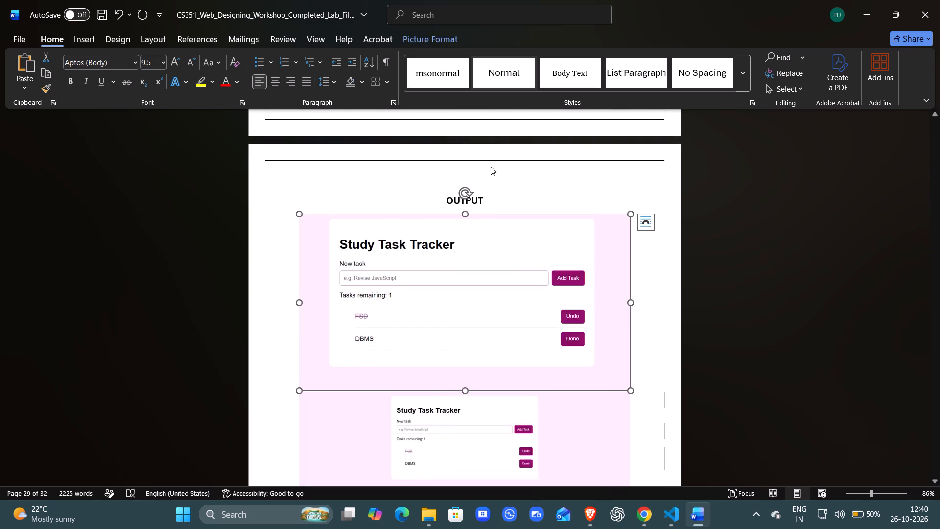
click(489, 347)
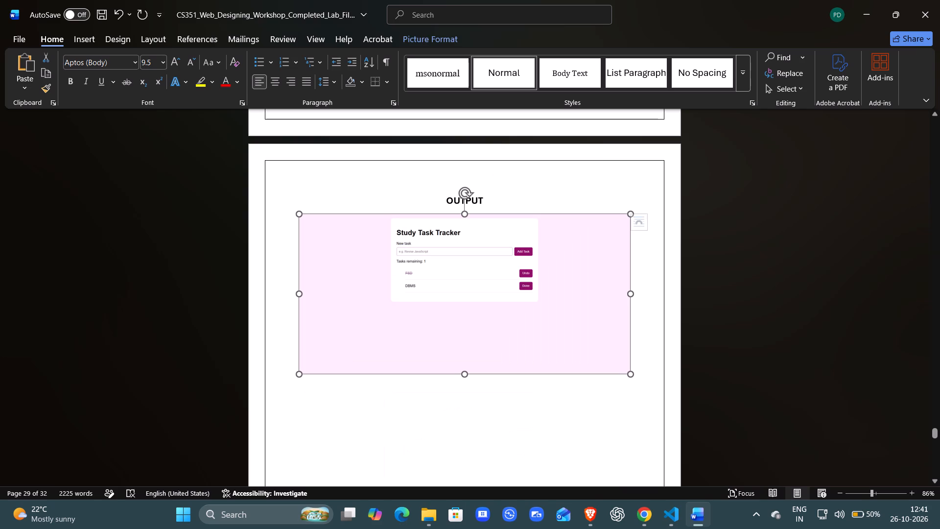
Switch to the browser and capture the Study Task Tracker card again with a pink margin around it.
scroll(489, 347, down, 4)
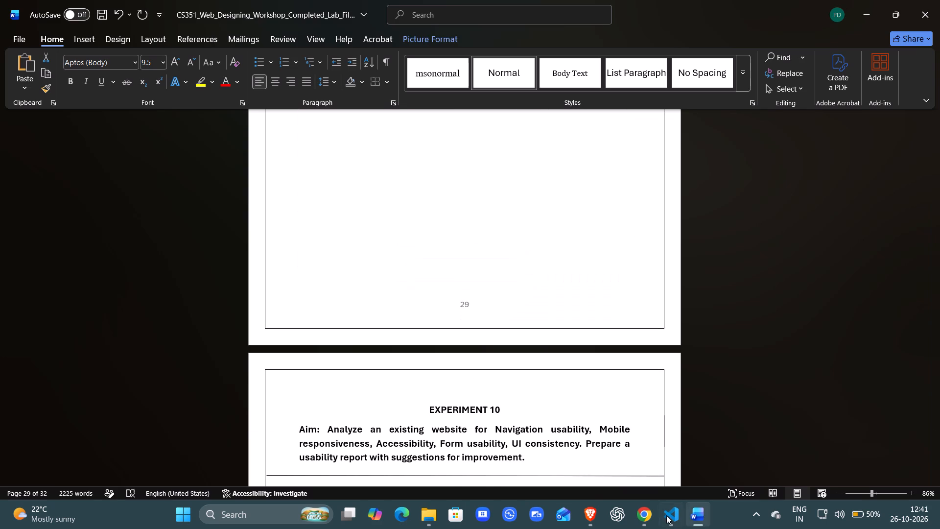
click(598, 513)
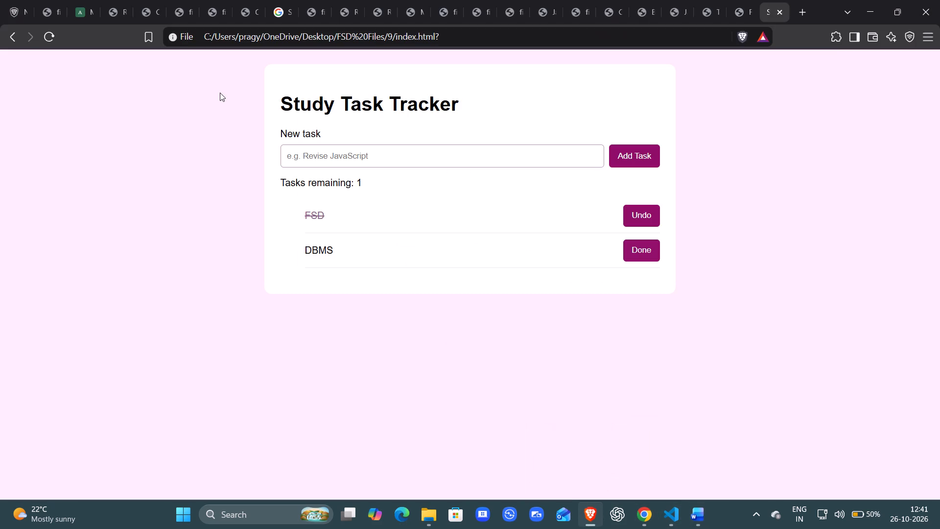
key(Print)
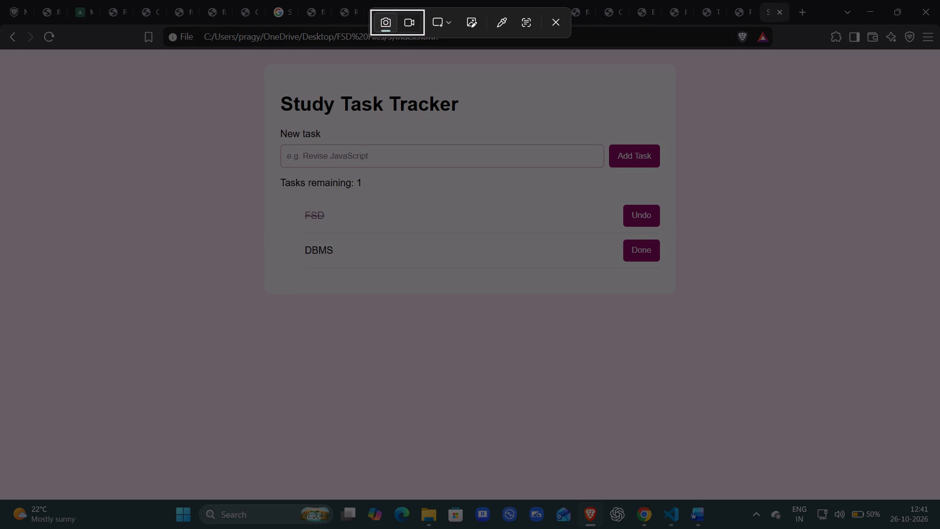
right_drag(235, 53, 656, 337)
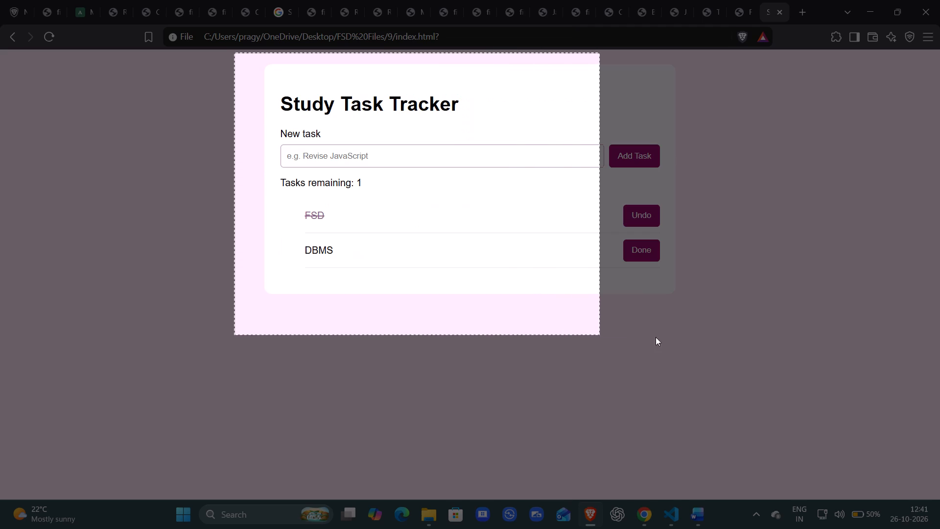
right_drag(656, 337, 724, 346)
Paste the new Study Task Tracker capture under Experiment 9's OUTPUT heading in the Word lab file.
click(701, 516)
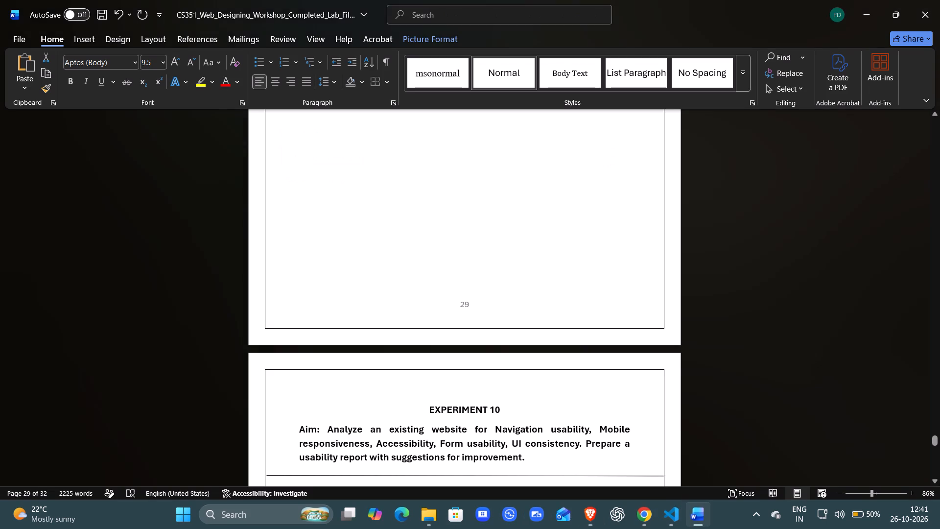
scroll(424, 168, up, 1)
click(414, 318)
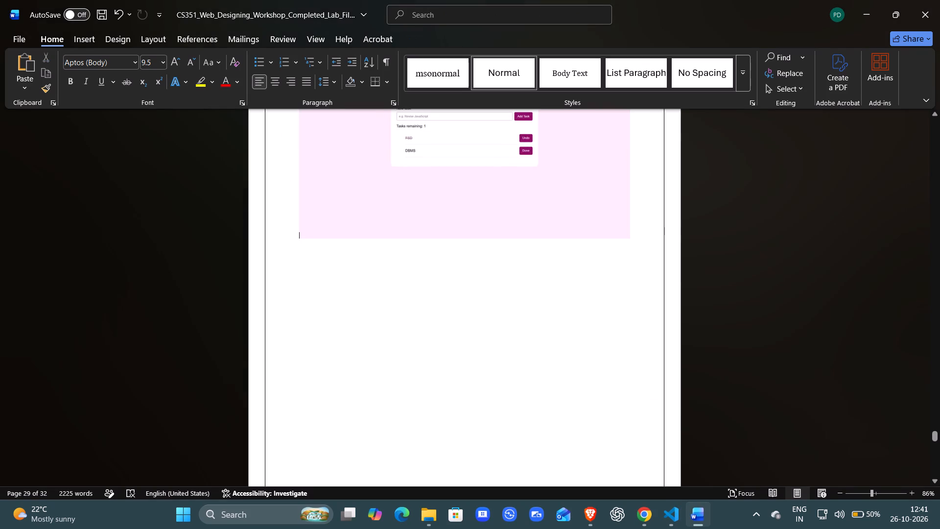
click(405, 372)
key(ctrl+v)
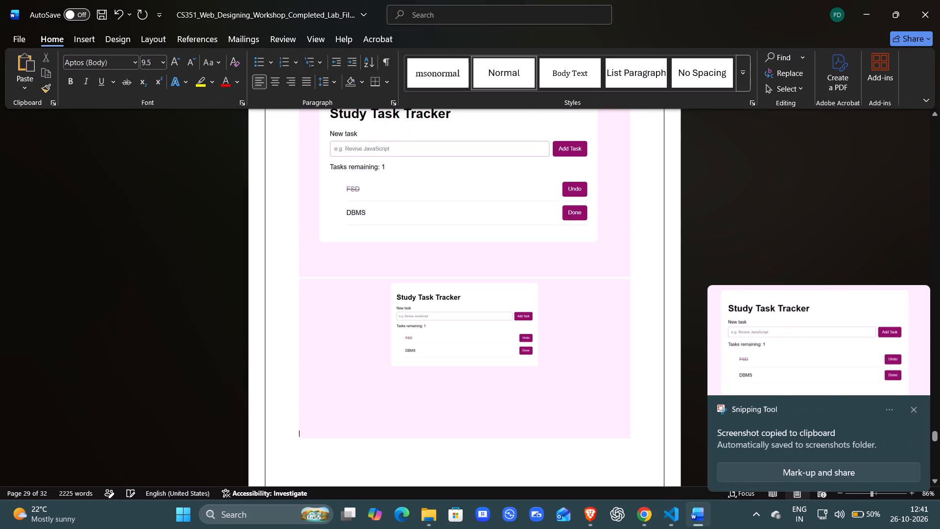
Cut the old wide Study Task Tracker picture that sits below the new capture on page 29.
scroll(405, 372, up, 1)
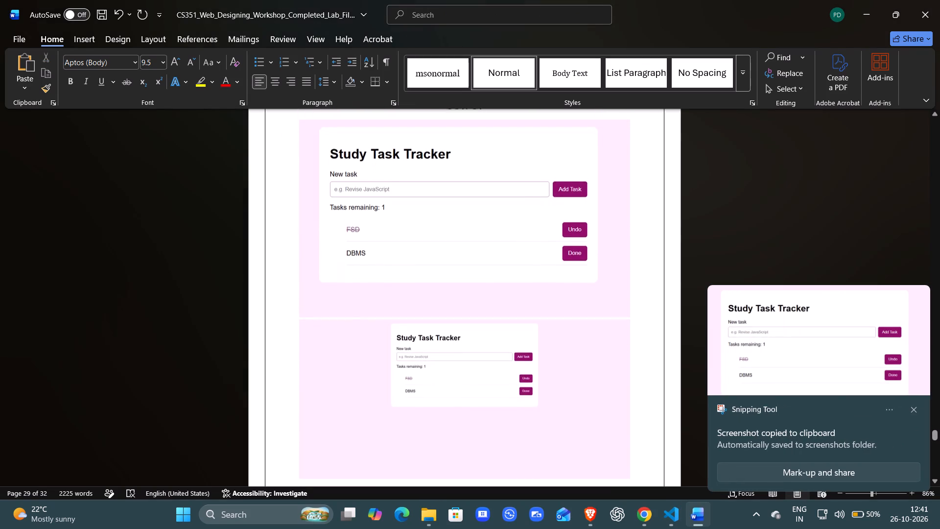
click(515, 418)
right_click(563, 371)
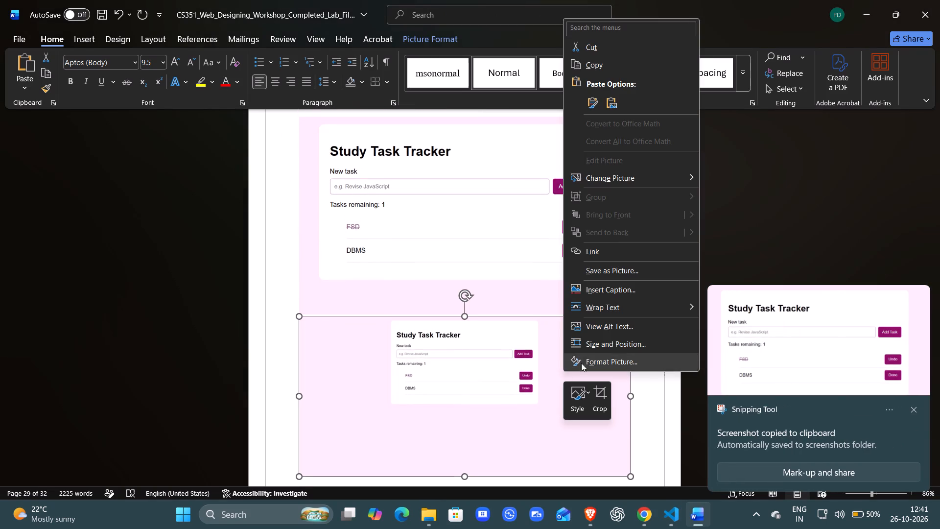
click(594, 40)
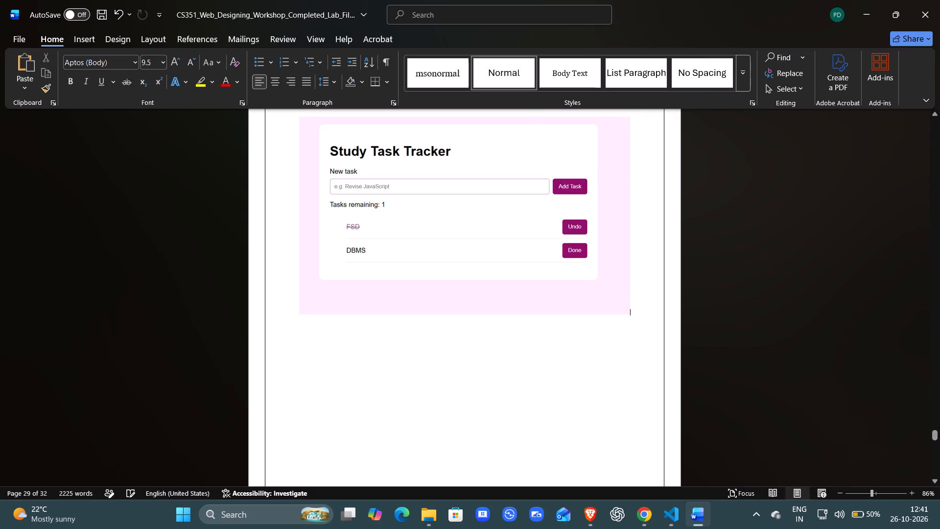
scroll(458, 216, up, 1)
Locate Experiment 10's output picture, switch to File Explorer and open the index page from FSD Files folder 10 in the browser.
scroll(458, 216, down, 4)
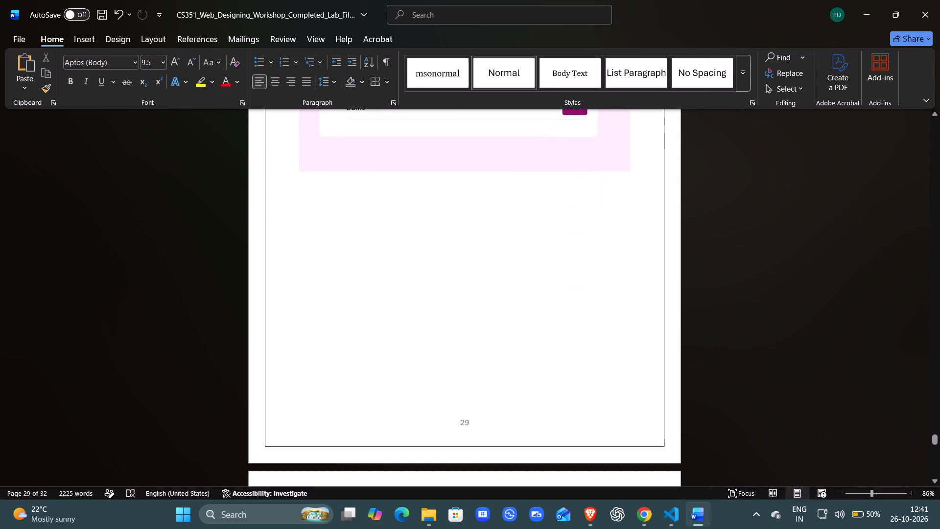
scroll(458, 216, down, 7)
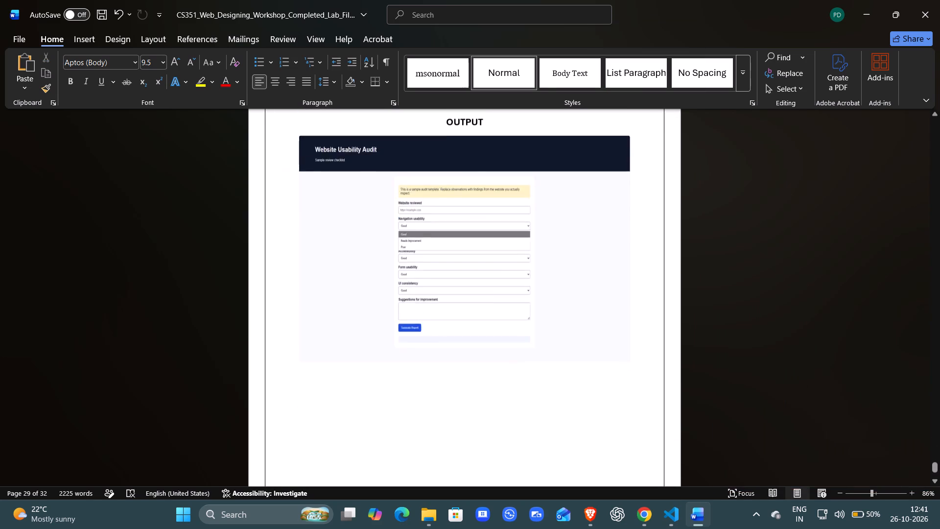
scroll(458, 216, down, 2)
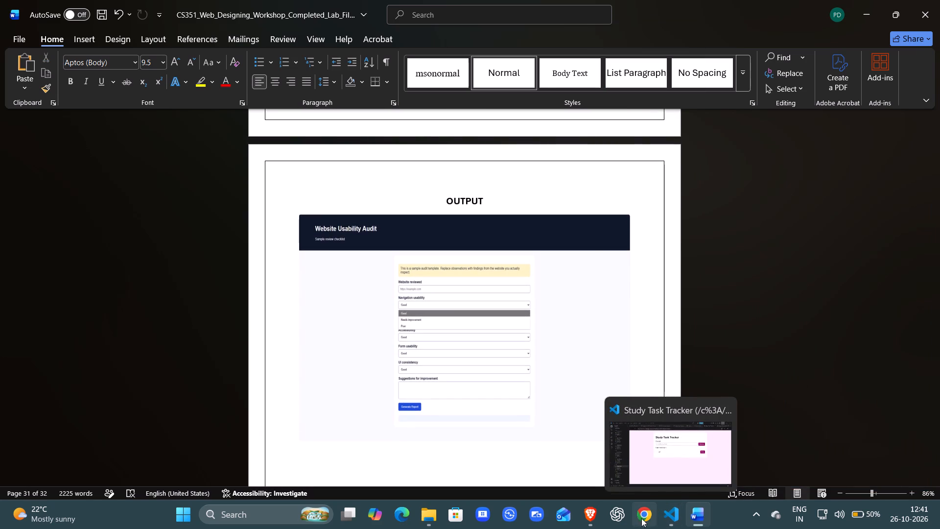
click(595, 517)
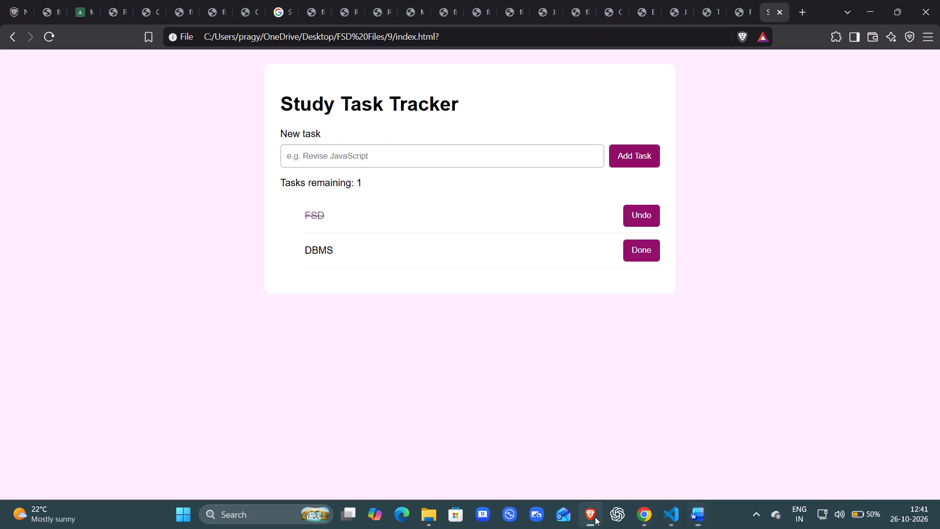
click(437, 519)
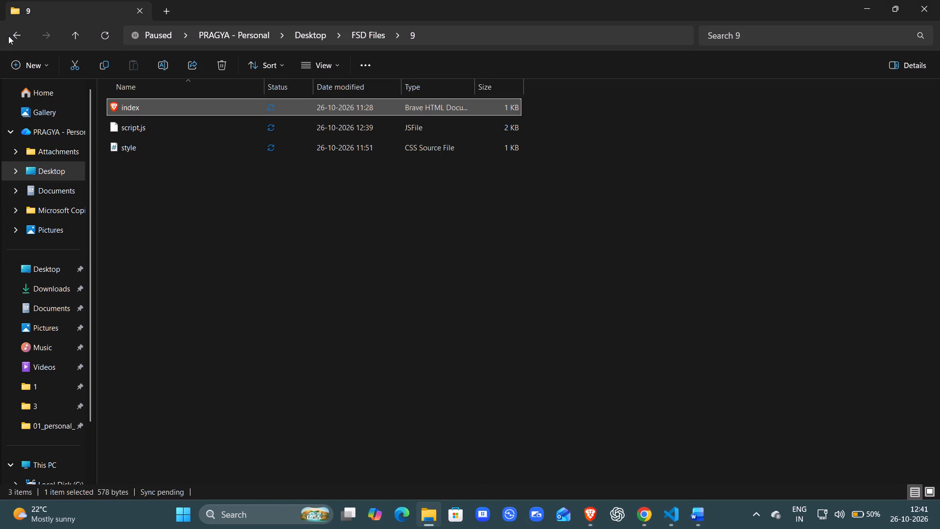
click(11, 32)
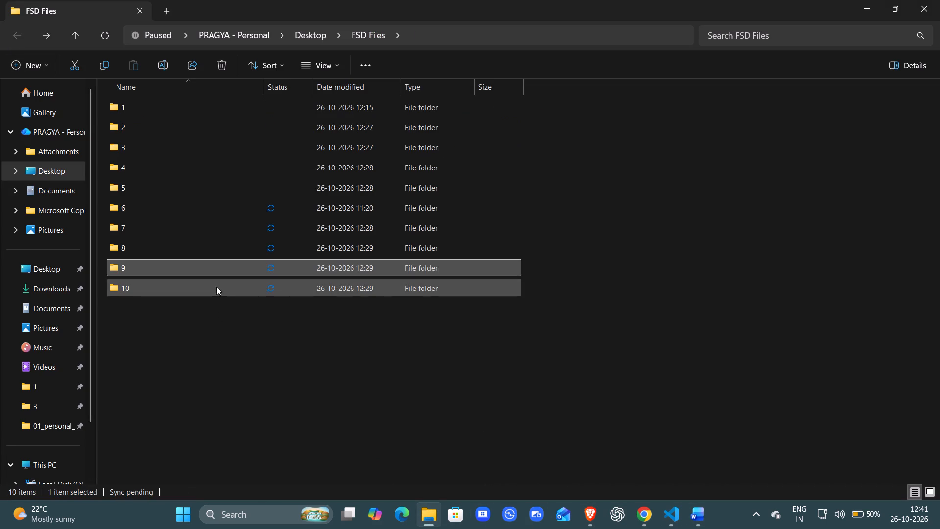
double_click(216, 287)
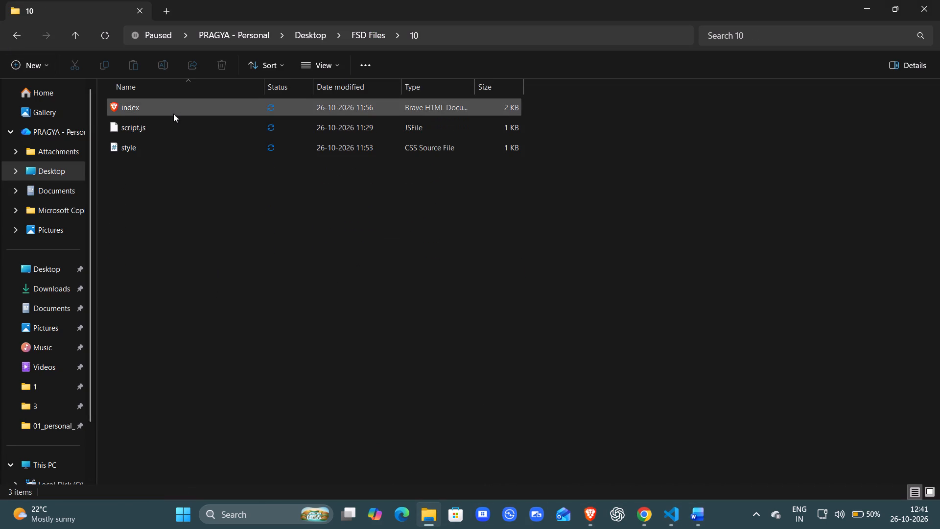
double_click(174, 109)
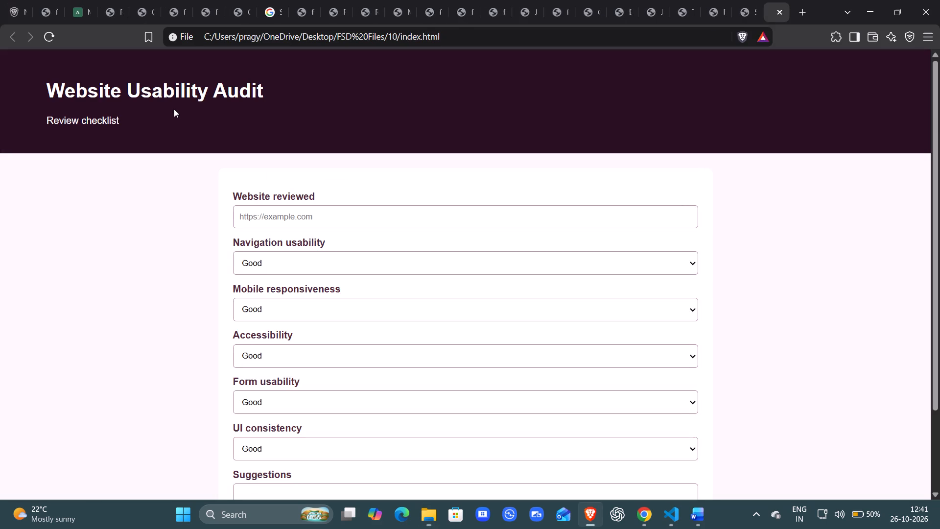
Capture the whole Website Usability Audit page at 80% zoom, from its header down past the Generate Usability Report button.
scroll(176, 259, down, 2)
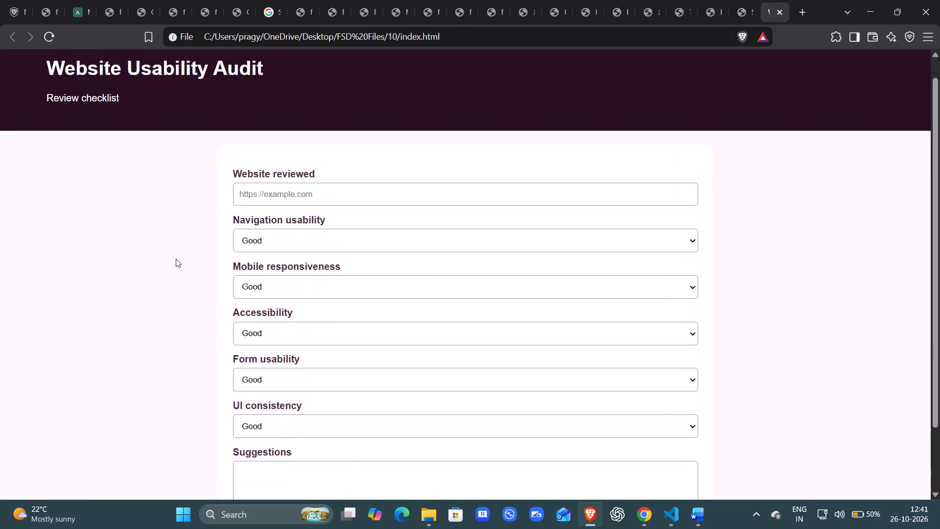
scroll(176, 259, down, 2)
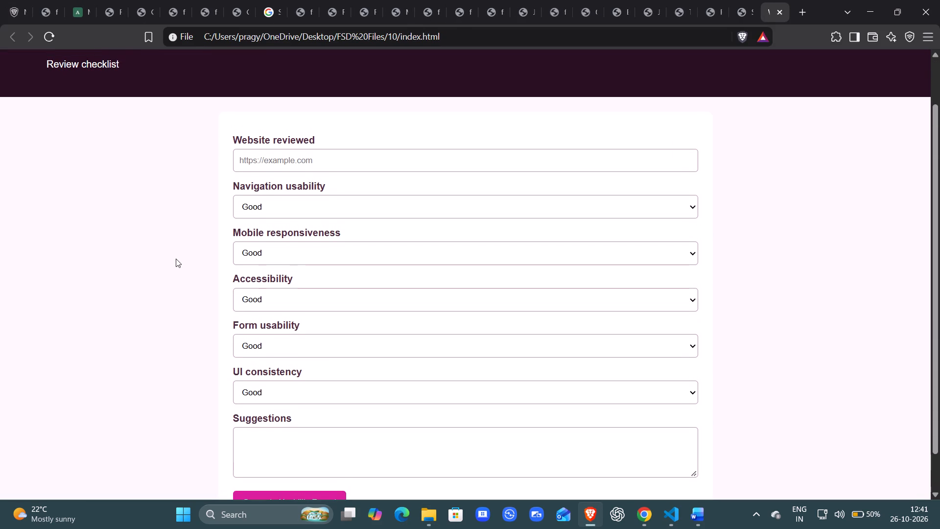
key(ctrl+minus)
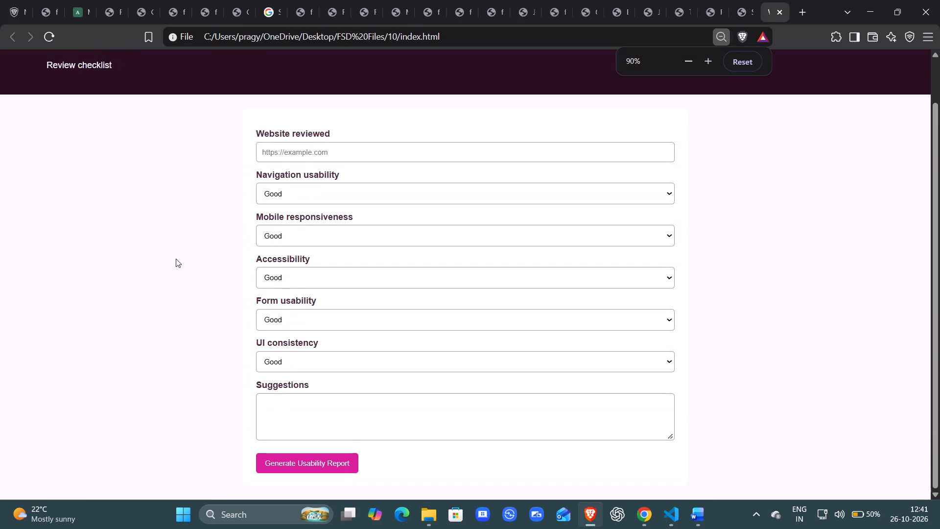
scroll(176, 259, up, 2)
scroll(175, 224, down, 2)
key(ctrl+minus)
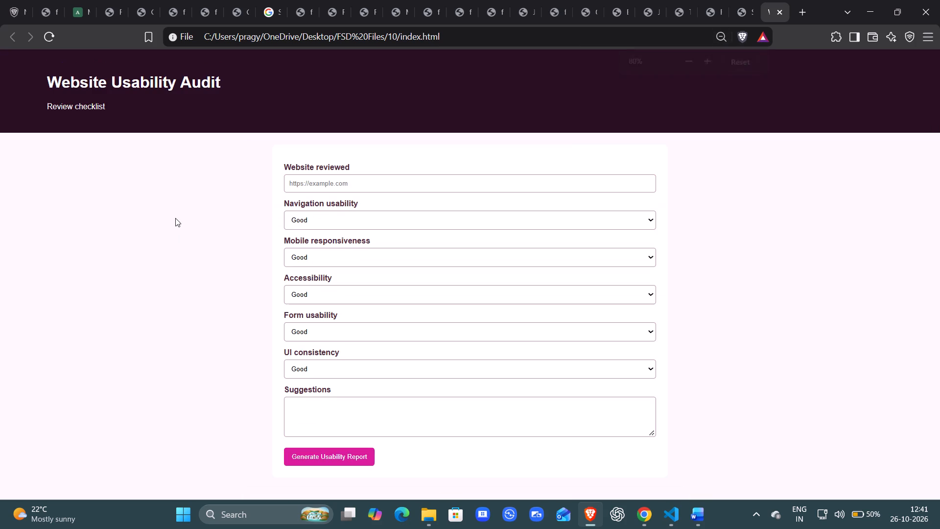
scroll(175, 218, down, 1)
key(Print)
right_drag(2, 53, 589, 383)
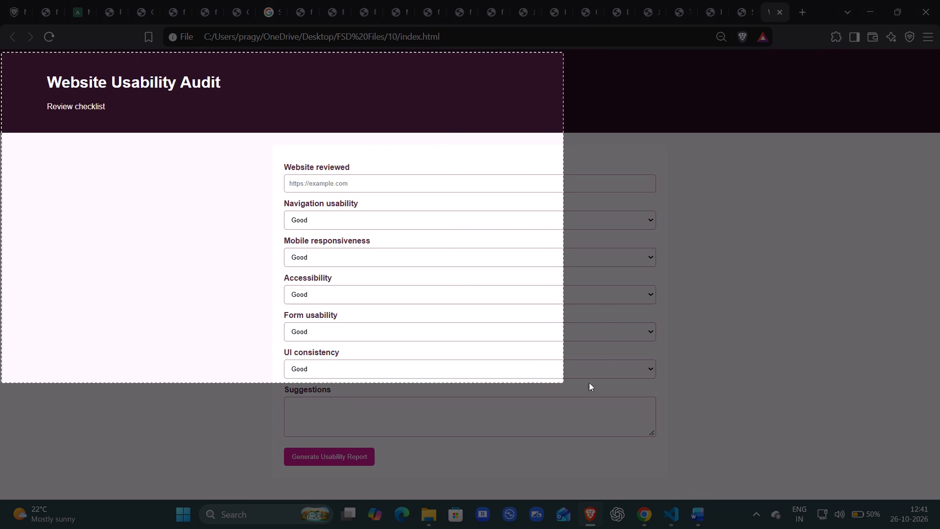
right_drag(589, 383, 916, 495)
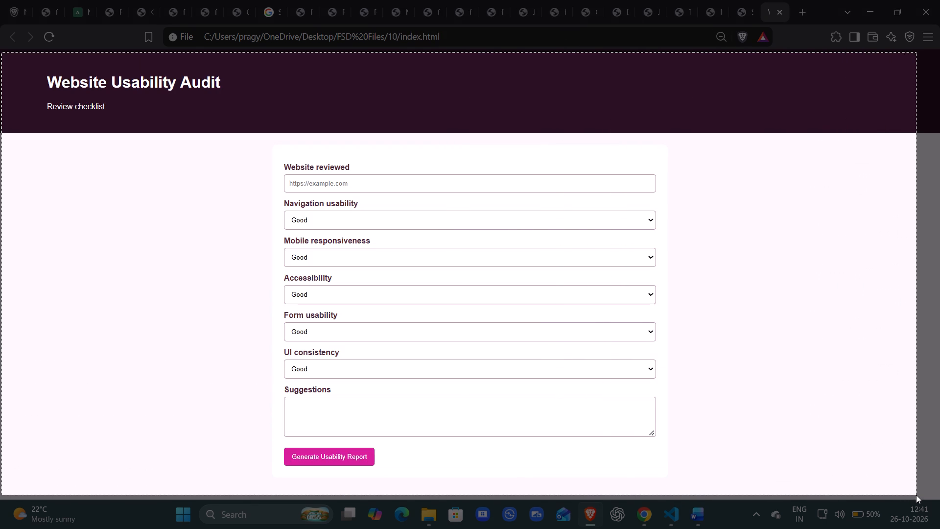
right_drag(916, 495, 918, 495)
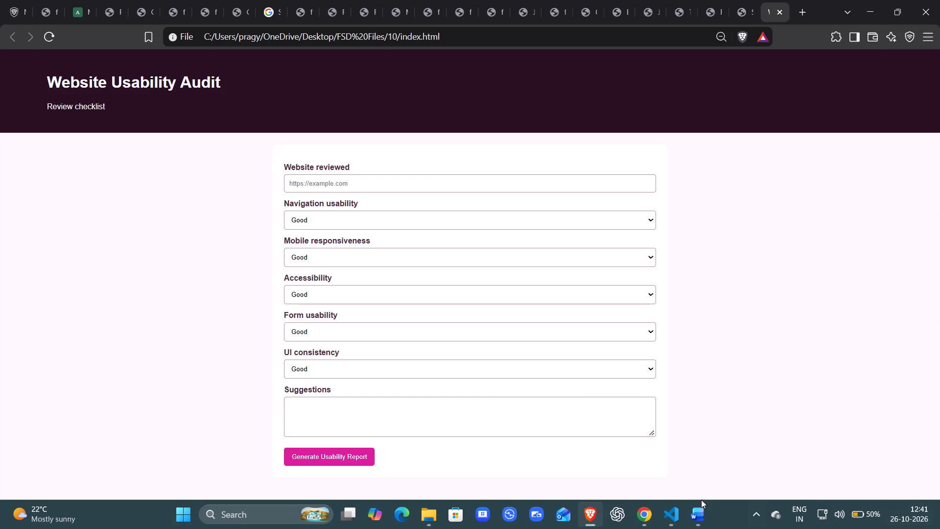
Switch to the Word lab file and cut the old Website Usability Audit picture from under Experiment 10's OUTPUT heading.
click(699, 504)
click(508, 417)
right_click(508, 417)
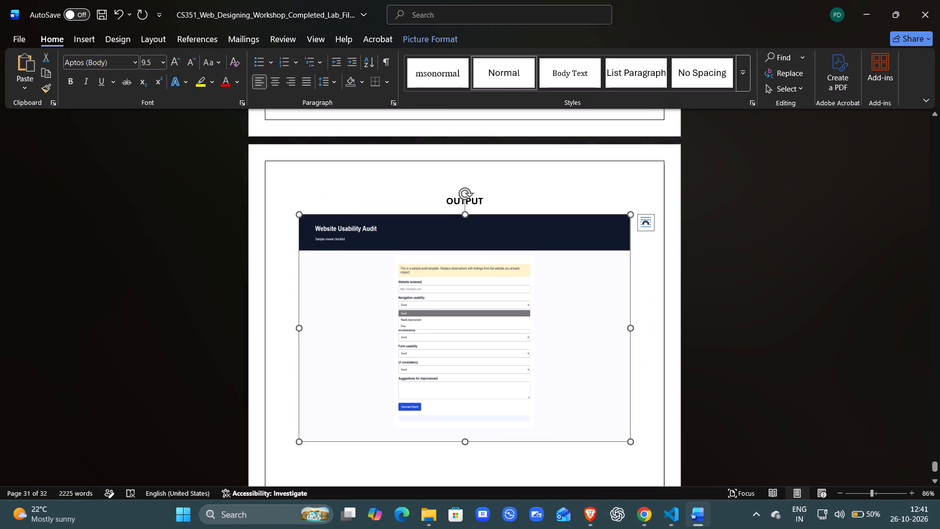
click(489, 364)
right_click(489, 364)
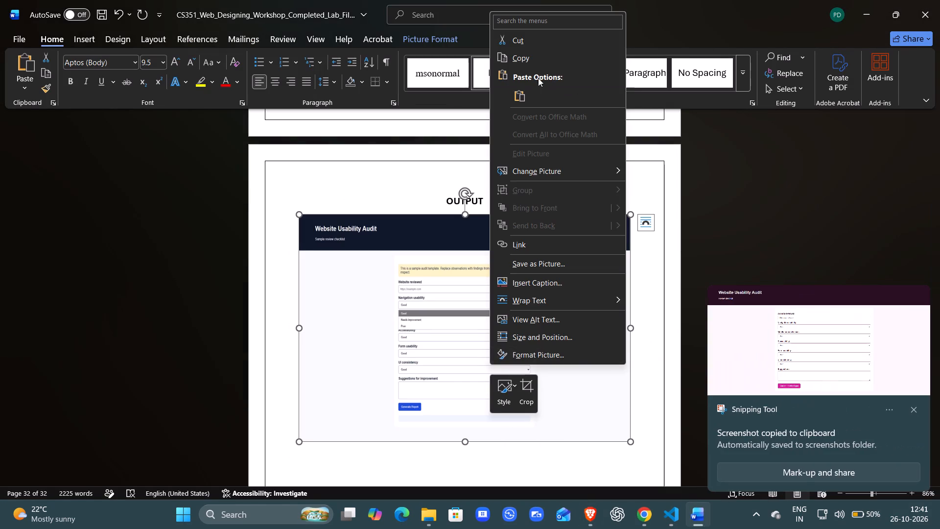
click(536, 42)
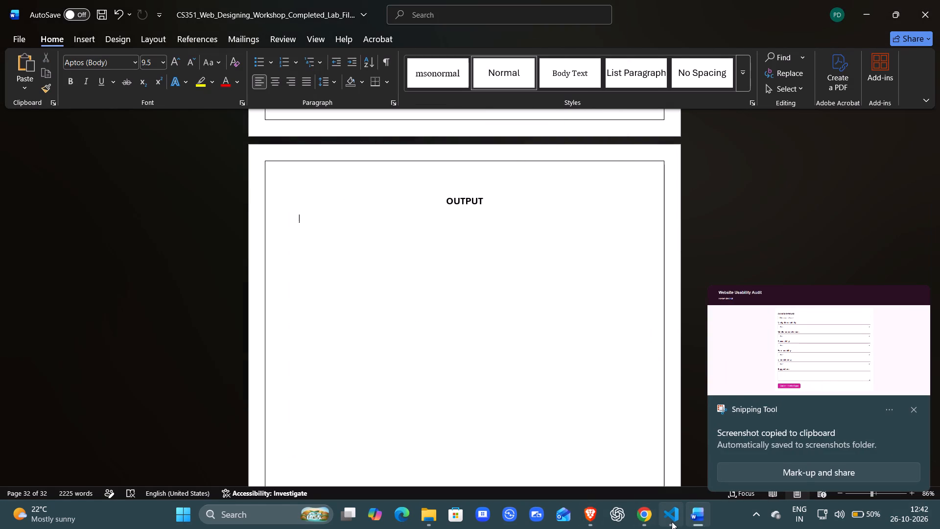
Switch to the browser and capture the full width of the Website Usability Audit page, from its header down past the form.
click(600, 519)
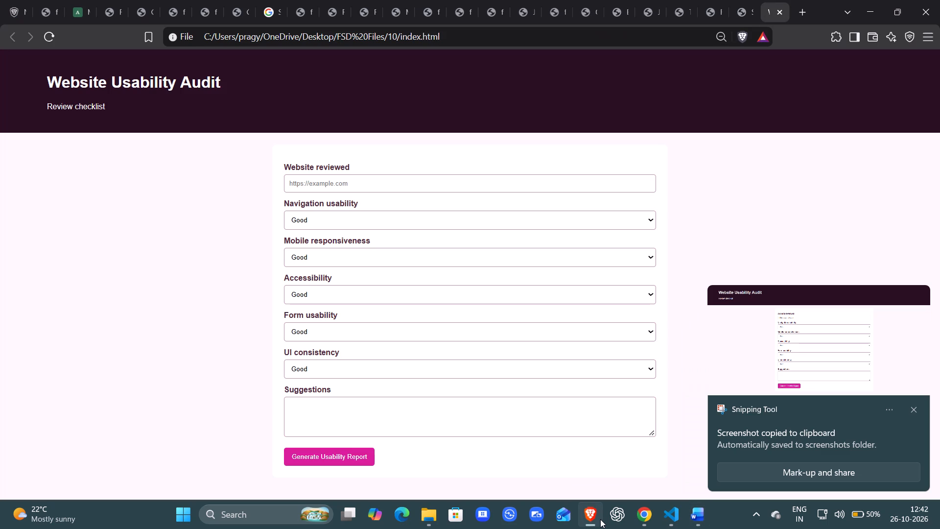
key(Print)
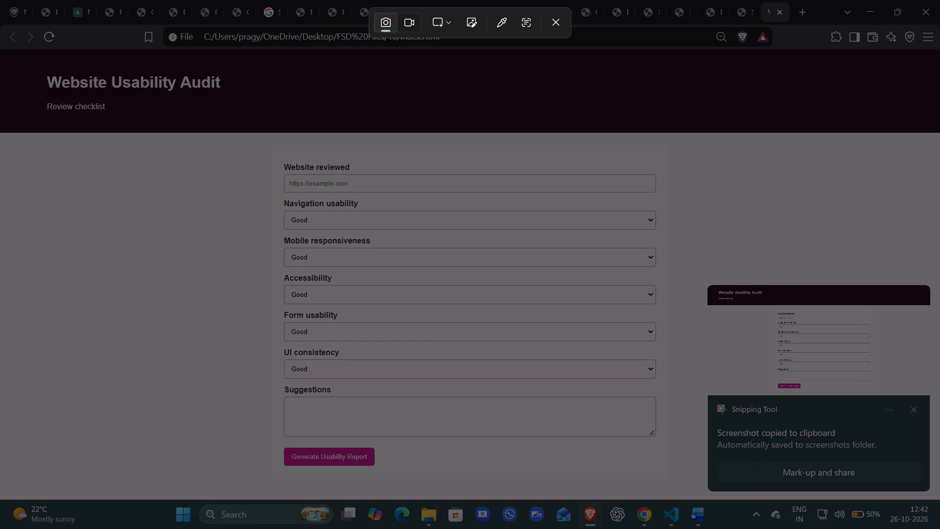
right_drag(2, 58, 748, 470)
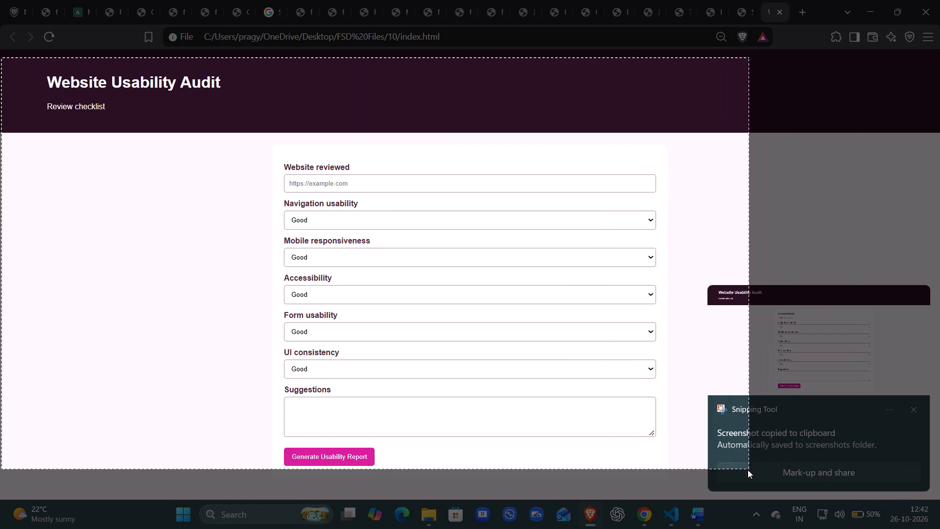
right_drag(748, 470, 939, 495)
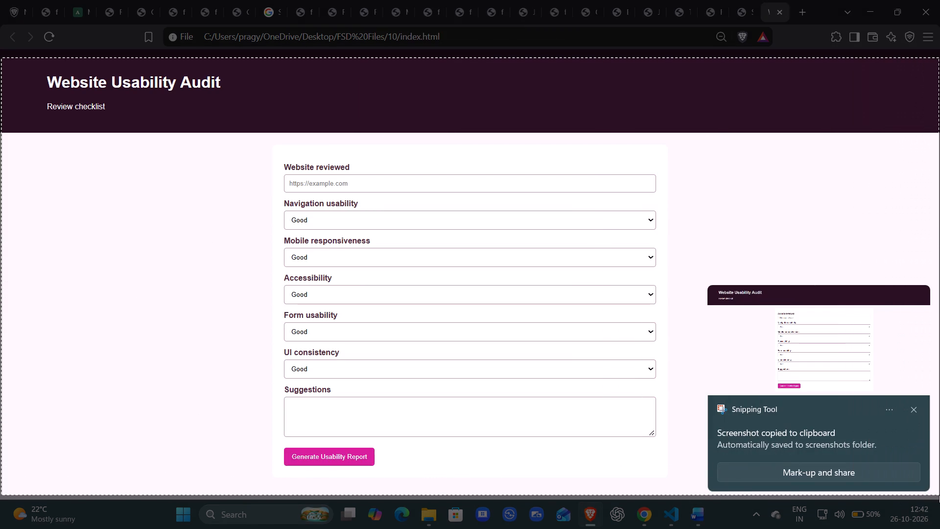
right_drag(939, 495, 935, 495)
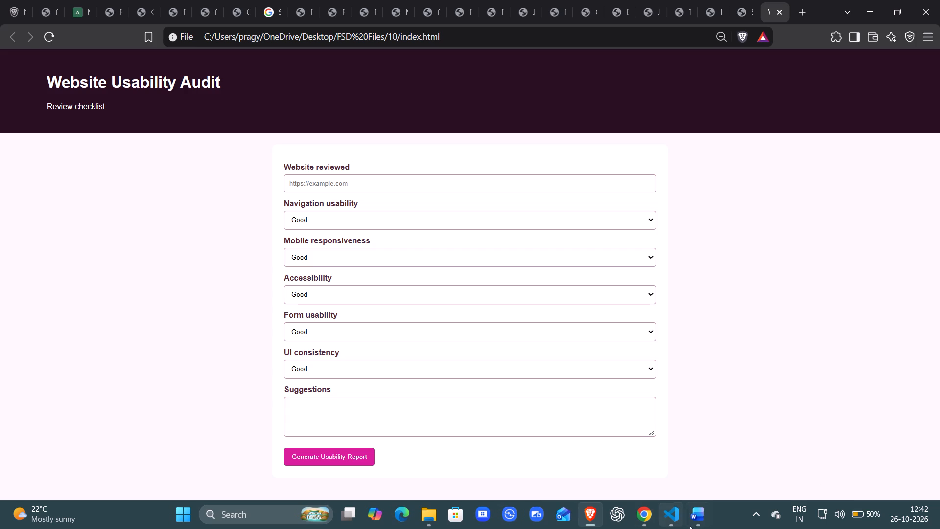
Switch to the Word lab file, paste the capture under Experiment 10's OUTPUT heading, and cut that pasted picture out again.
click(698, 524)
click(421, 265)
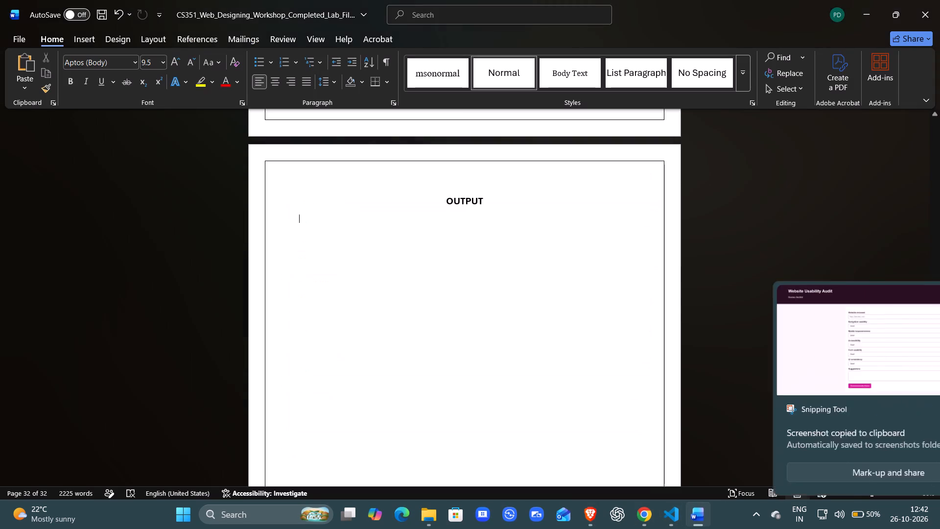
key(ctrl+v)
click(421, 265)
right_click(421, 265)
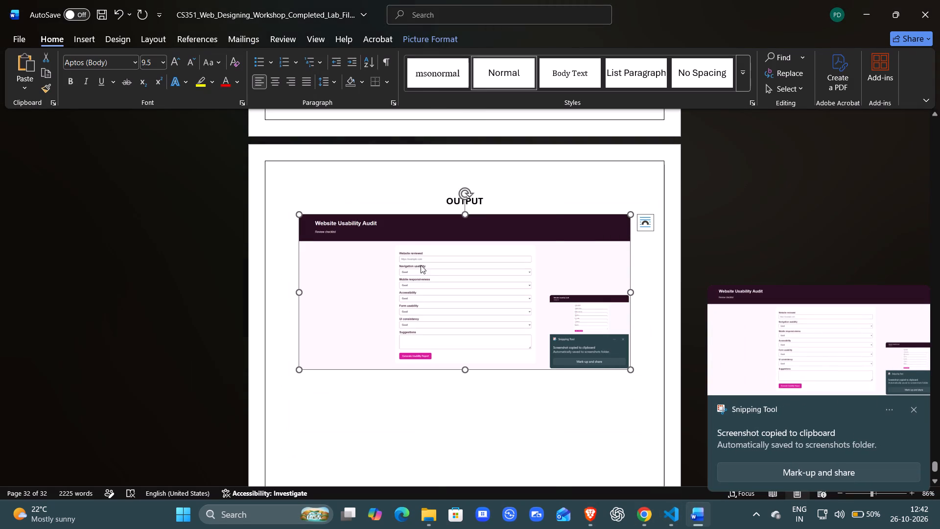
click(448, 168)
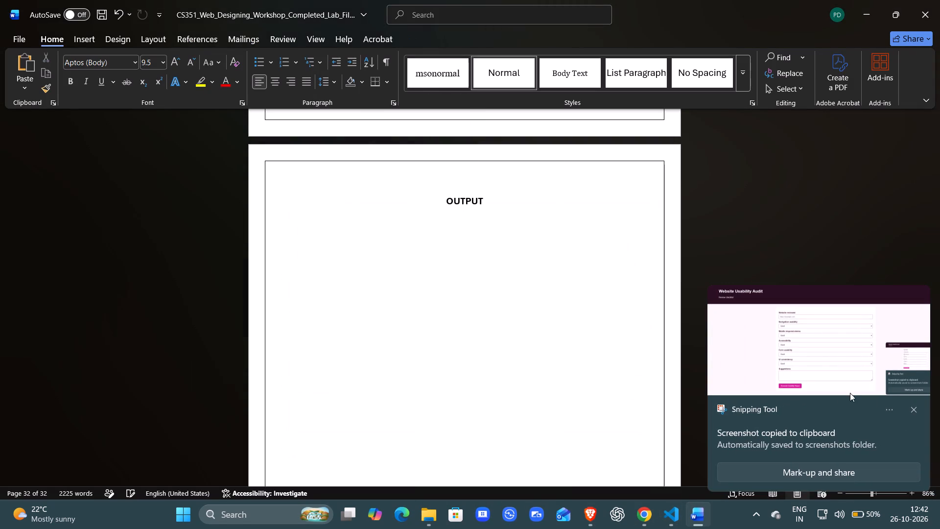
Dismiss the Snipping Tool notification, switch to the browser and recapture the Website Usability Audit page from header to below the form.
click(916, 411)
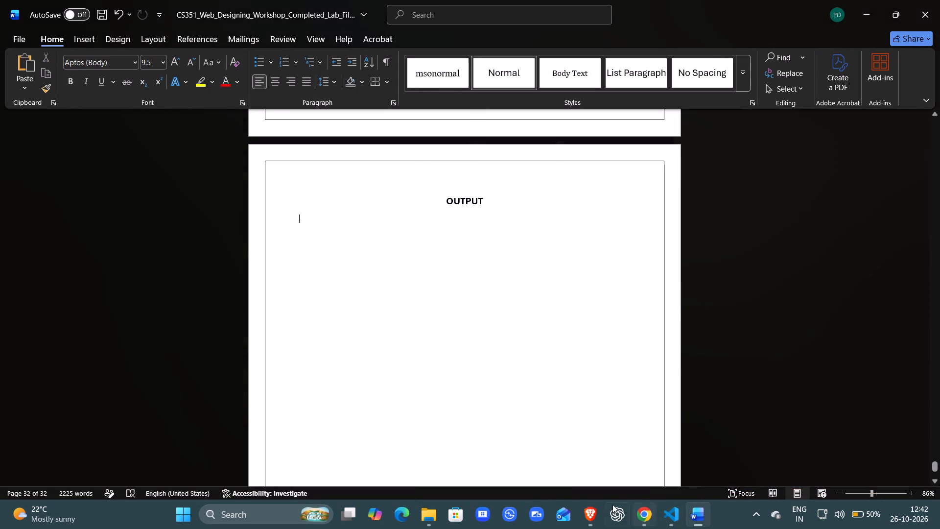
click(588, 527)
key(Print)
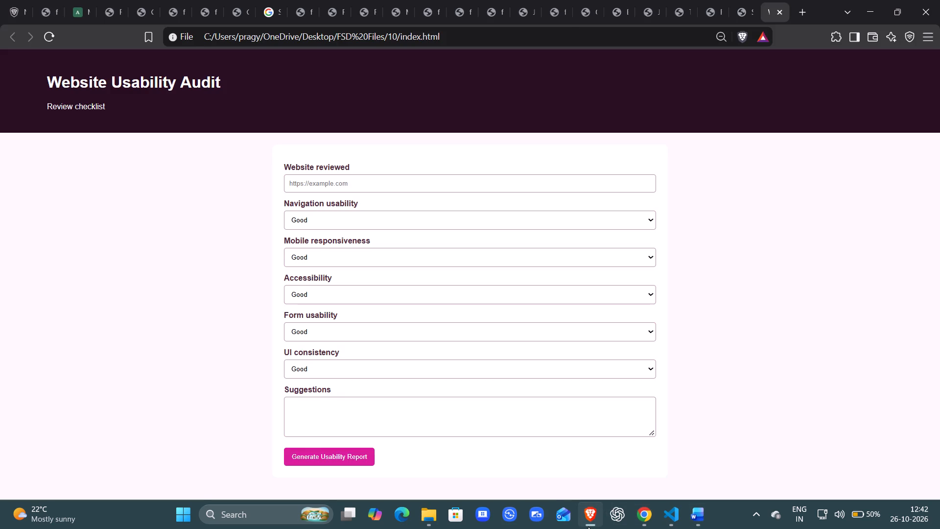
right_drag(2, 57, 932, 493)
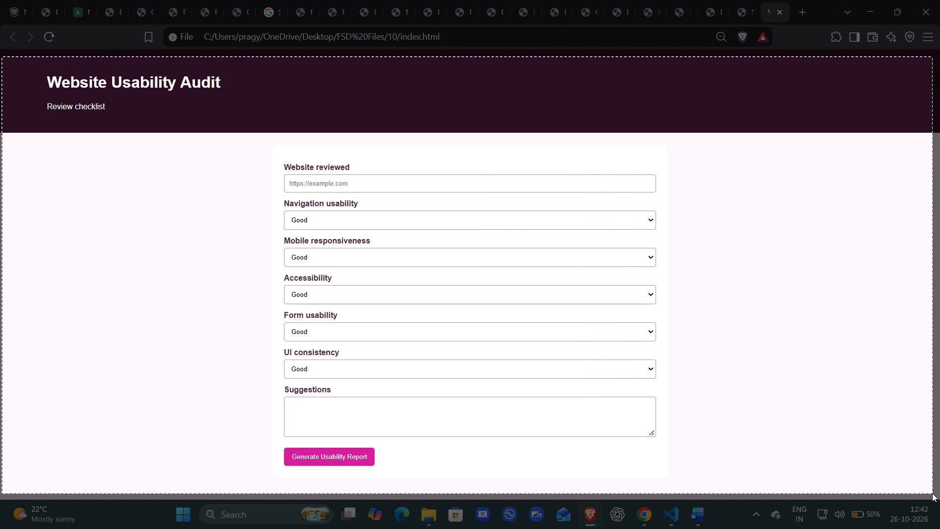
right_drag(932, 493, 920, 493)
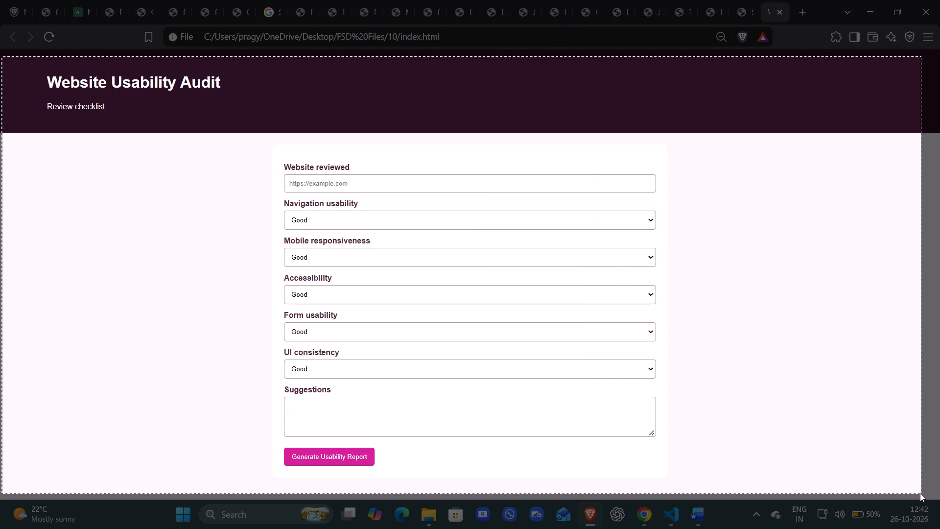
right_drag(920, 493, 925, 493)
Switch to the Word lab file, paste the new capture under Experiment 10's OUTPUT heading on page 32, and save the document.
click(702, 525)
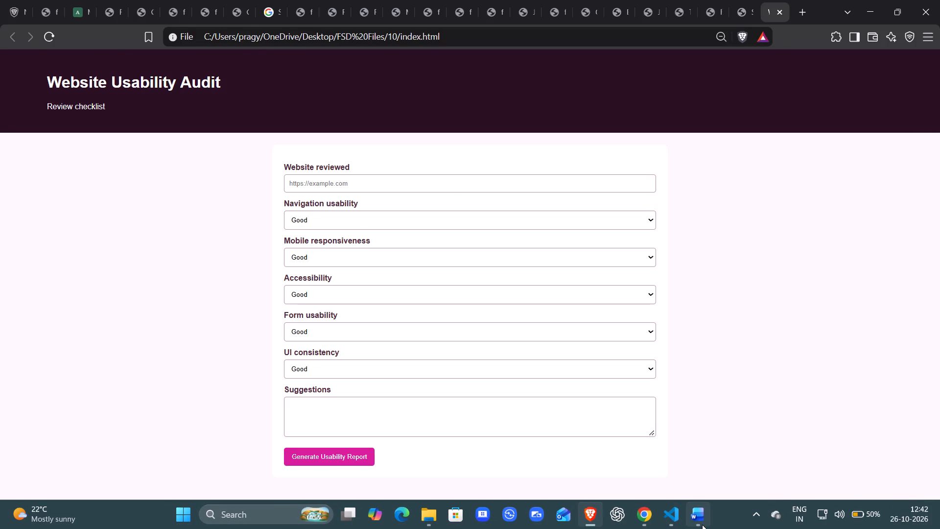
click(309, 229)
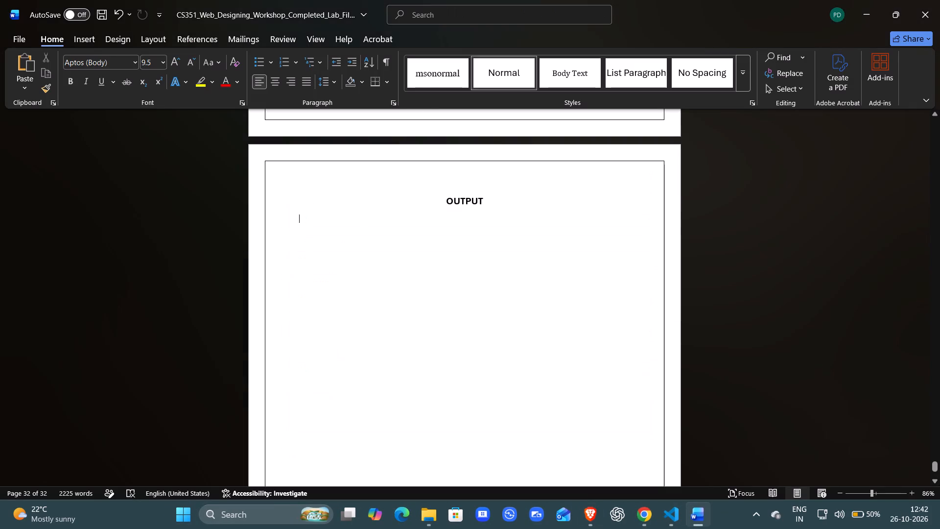
key(ctrl+v)
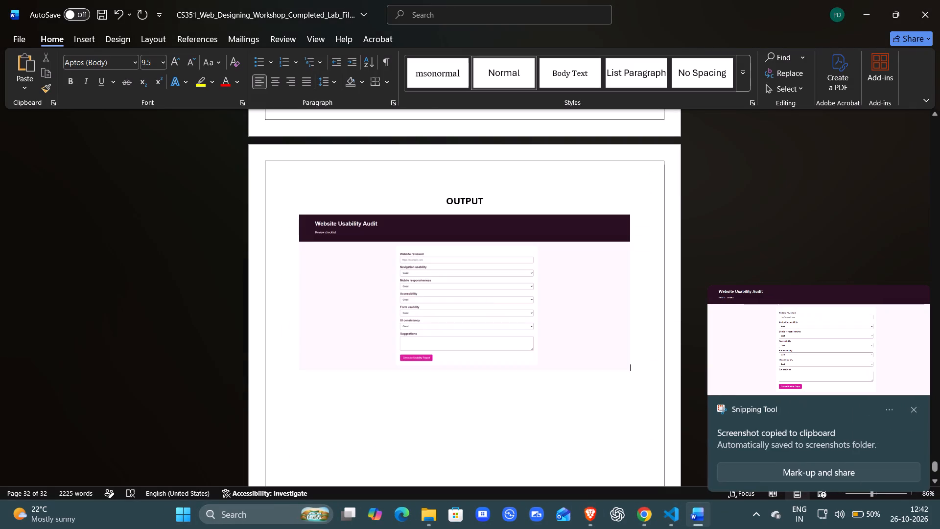
click(428, 417)
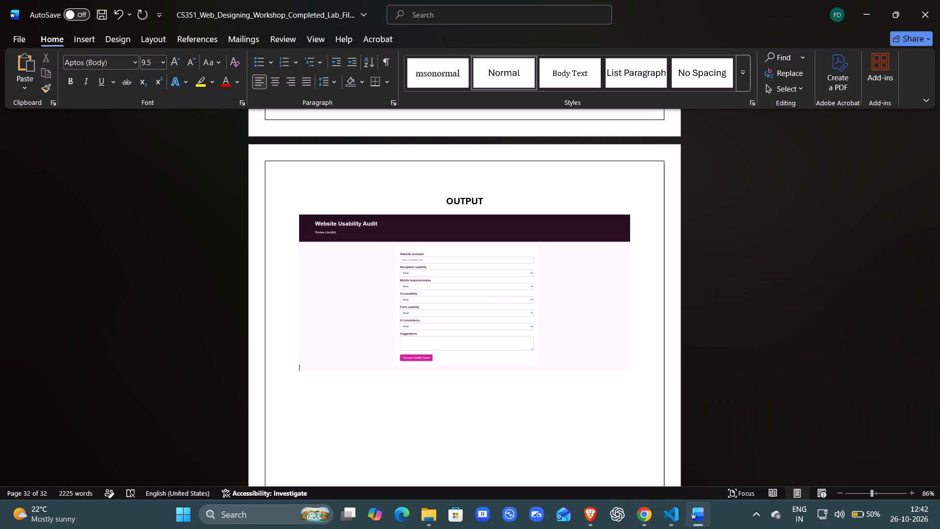
key(ctrl+s)
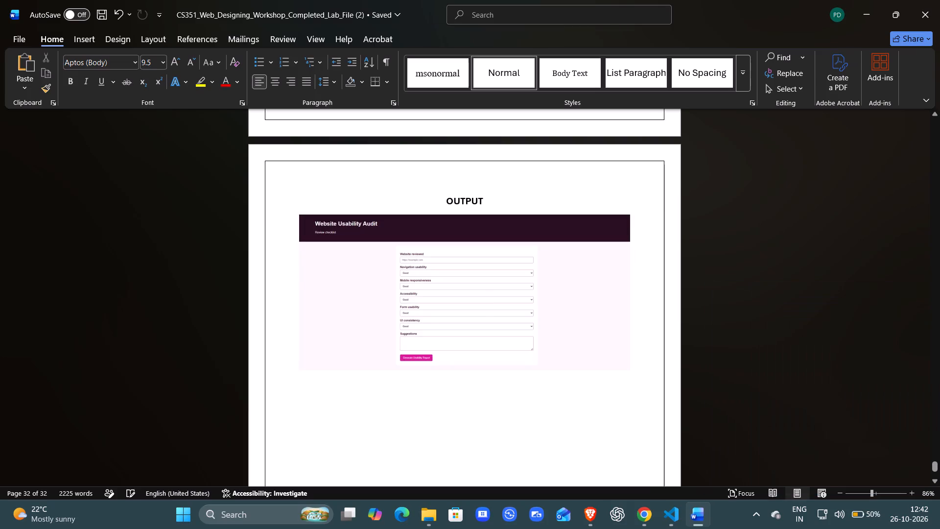
Review the lab file from Experiment 1's source code through to Experiment 10's output on the last page.
scroll(391, 293, up, 20)
scroll(391, 293, up, 17)
scroll(391, 293, up, 13)
scroll(391, 293, down, 4)
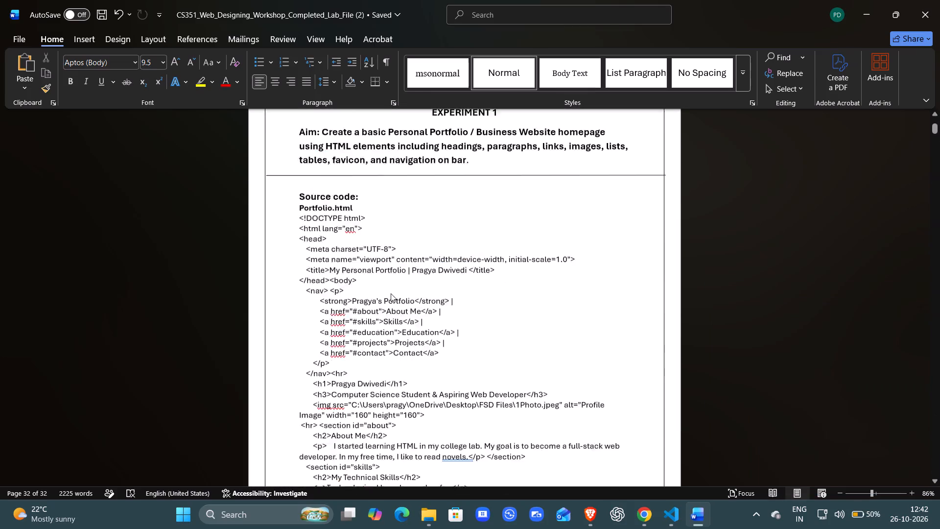
scroll(391, 293, down, 7)
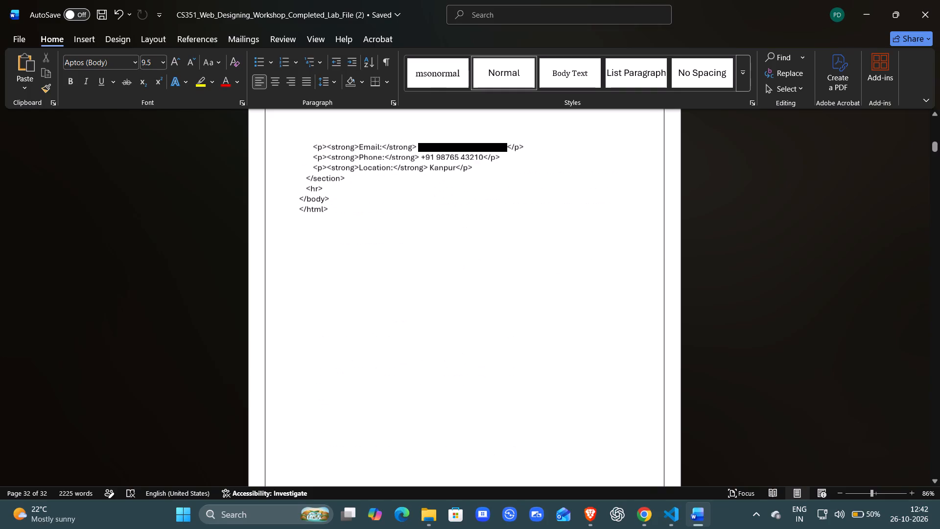
scroll(391, 293, down, 12)
scroll(391, 293, down, 10)
scroll(391, 293, down, 14)
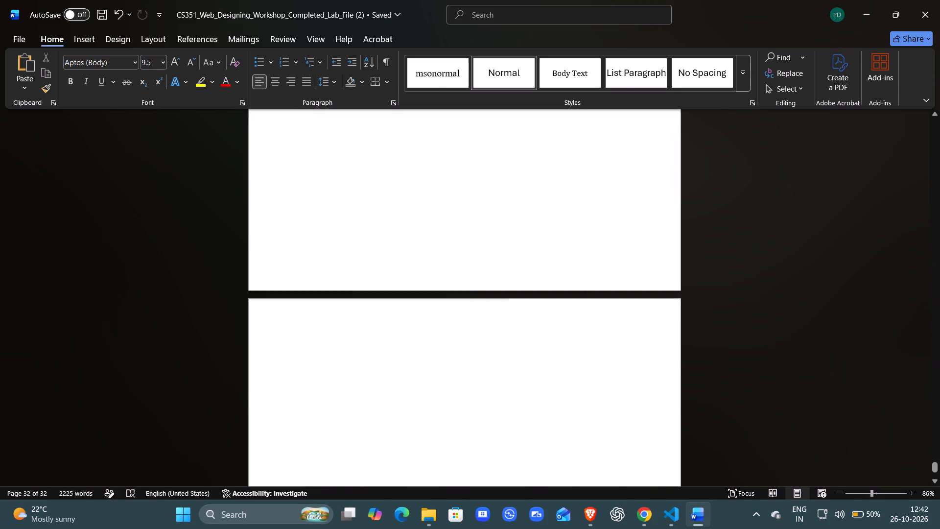
scroll(391, 293, down, 11)
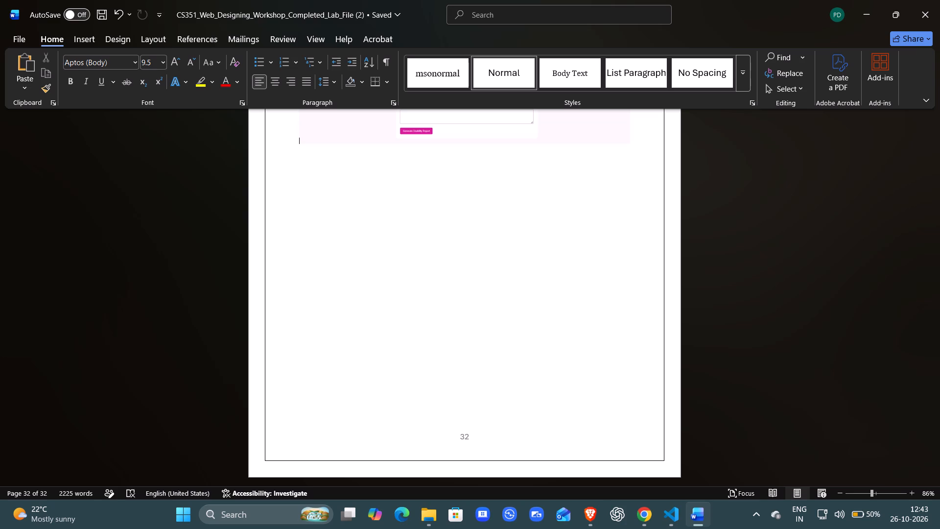
scroll(391, 293, up, 1)
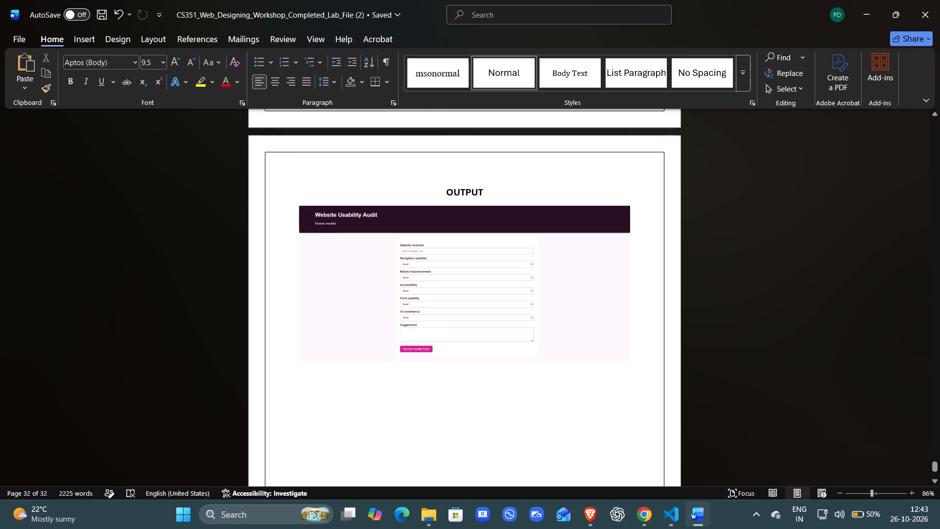
scroll(391, 293, up, 1)
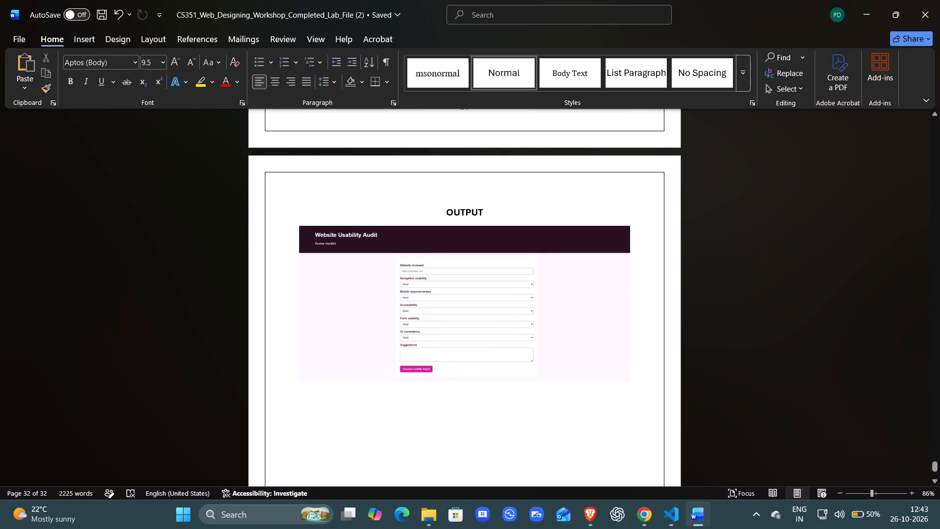